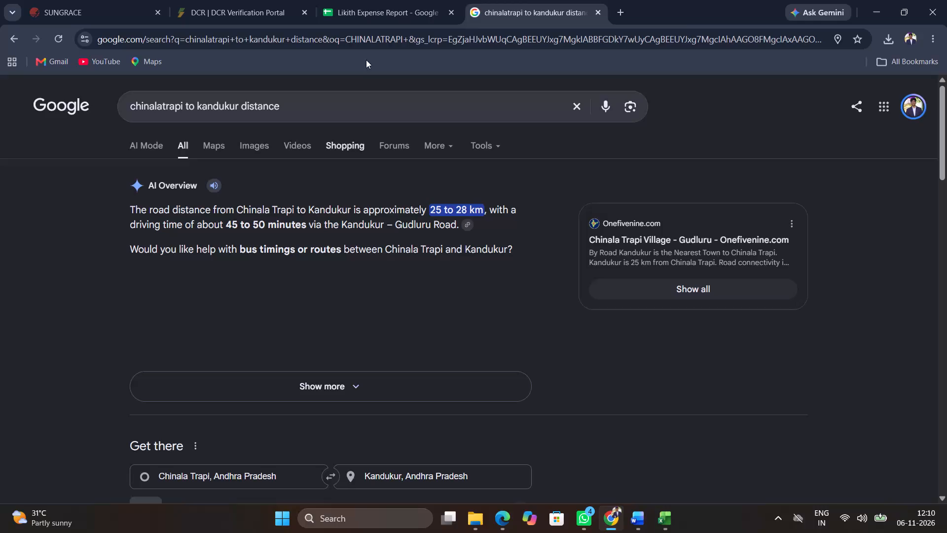
Switch to the expense report spreadsheet and locate the 26-10-26 site visit entry for Kandukur, Anandapuram.
{"action": "left_click", "coordinate": [359, 0]}
{"action": "scroll", "coordinate": [430, 319], "scroll_direction": "down", "scroll_amount": 2}
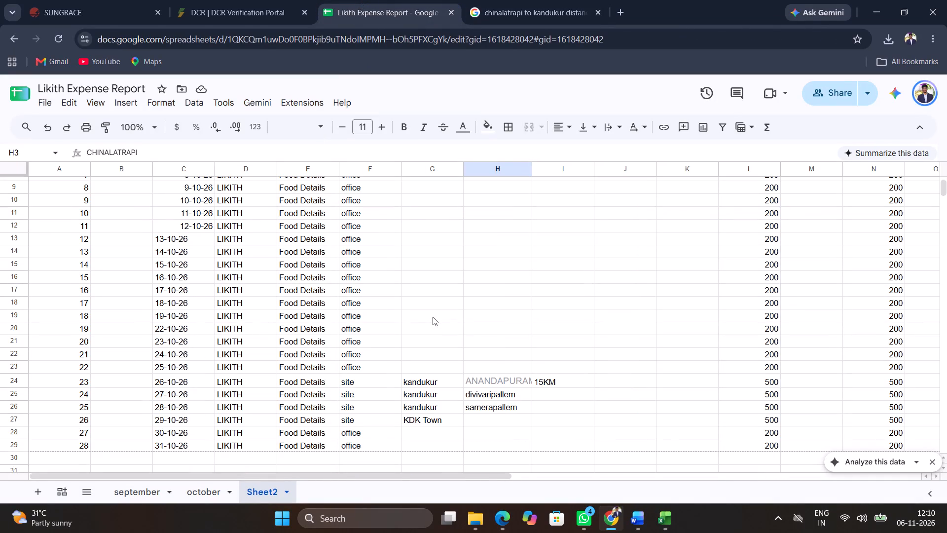
{"action": "left_click", "coordinate": [364, 381]}
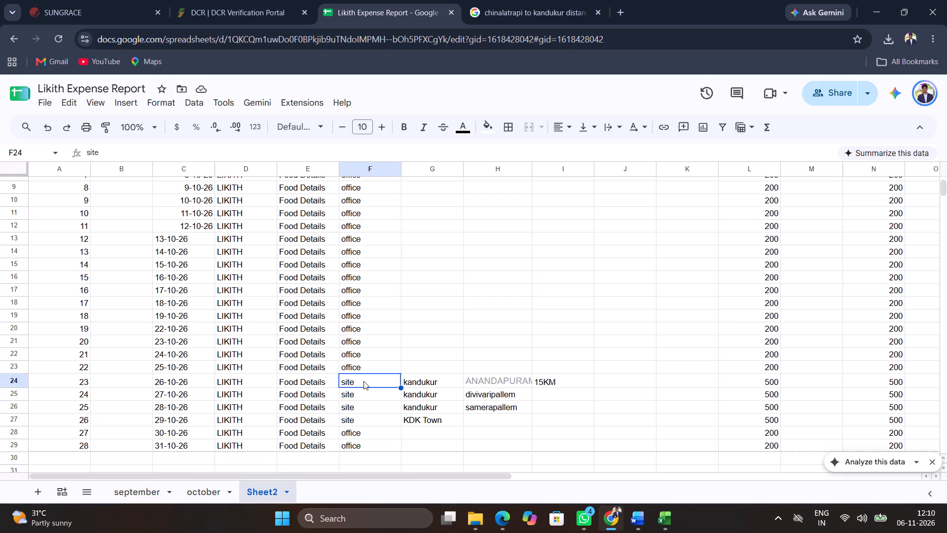
Switch to the SUNGRACE work orders and filter the area to section KDK RURALS, distribution 05-ANANDAPURAM.
{"action": "left_click", "coordinate": [89, 0]}
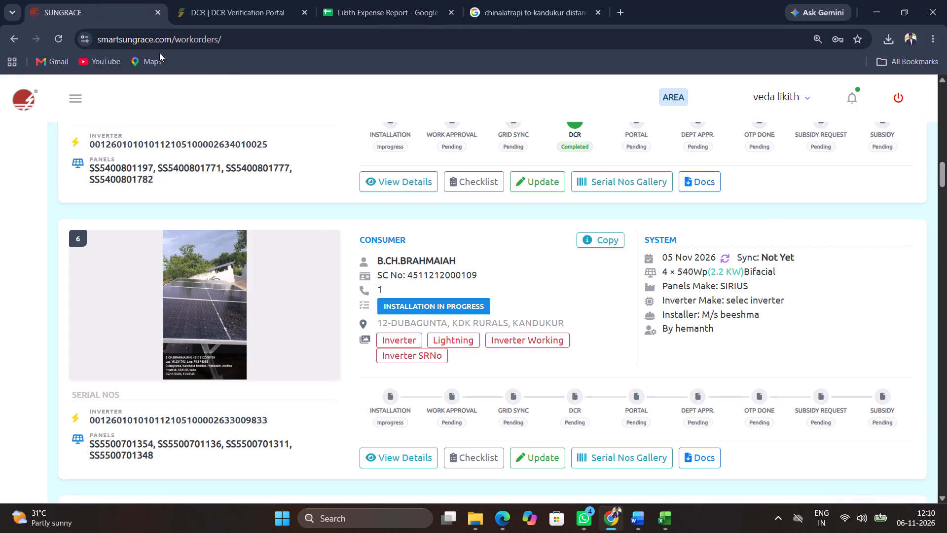
{"action": "scroll", "coordinate": [578, 267], "scroll_direction": "up", "scroll_amount": 10}
{"action": "scroll", "coordinate": [572, 209], "scroll_direction": "up", "scroll_amount": 4}
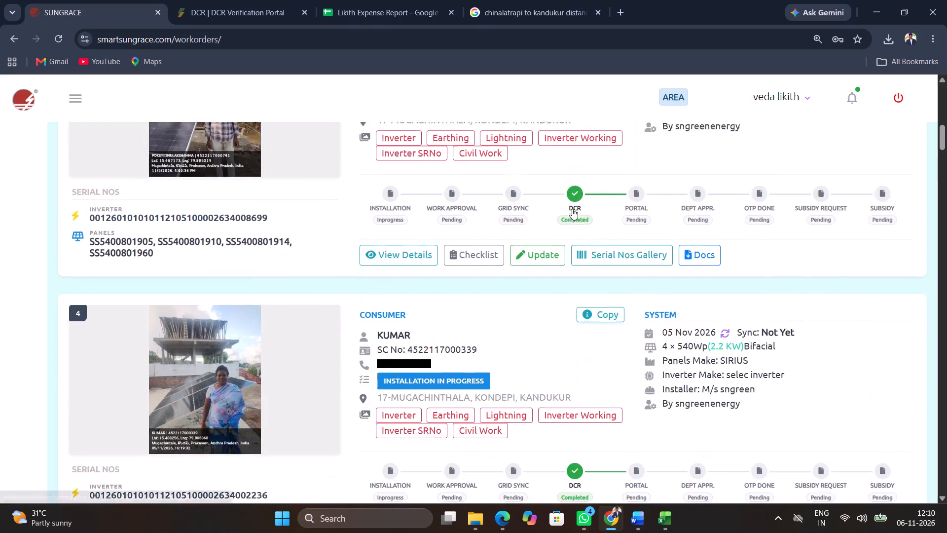
{"action": "scroll", "coordinate": [572, 209], "scroll_direction": "up", "scroll_amount": 15}
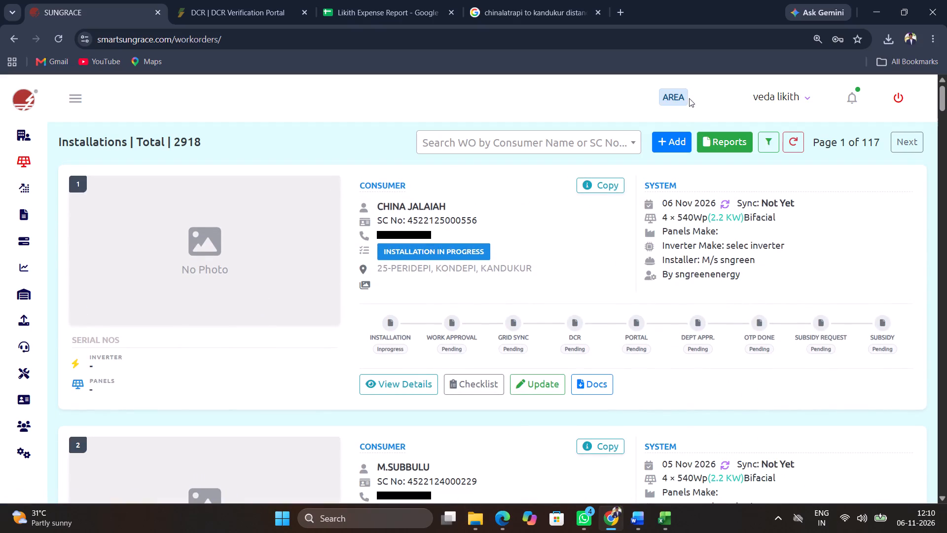
{"action": "left_click", "coordinate": [681, 98]}
{"action": "left_click", "coordinate": [437, 203]}
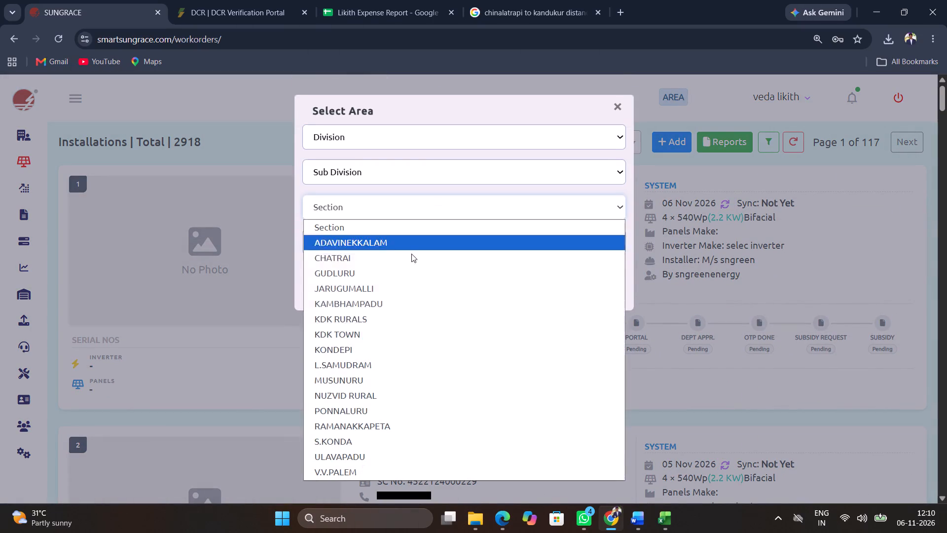
{"action": "left_click", "coordinate": [362, 321]}
{"action": "left_click", "coordinate": [390, 240]}
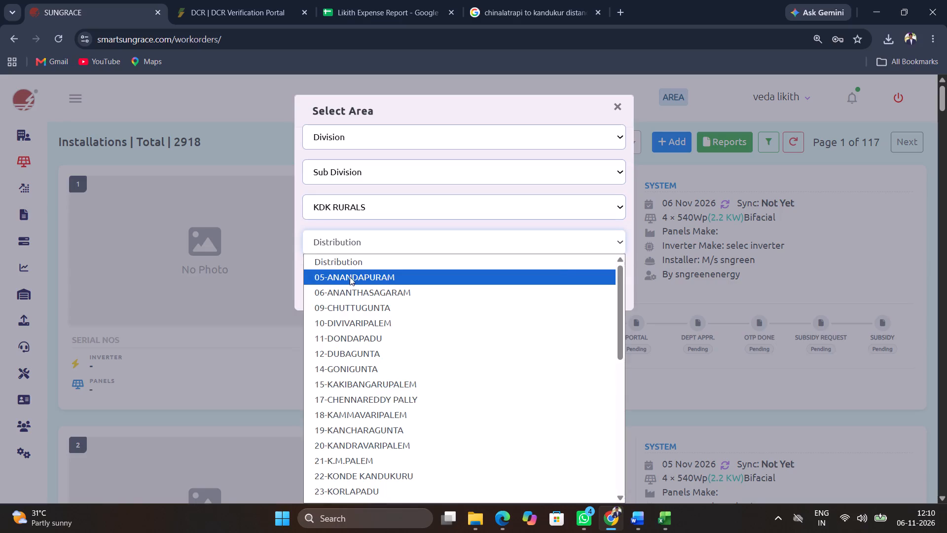
{"action": "left_click", "coordinate": [350, 277]}
{"action": "left_click", "coordinate": [500, 286]}
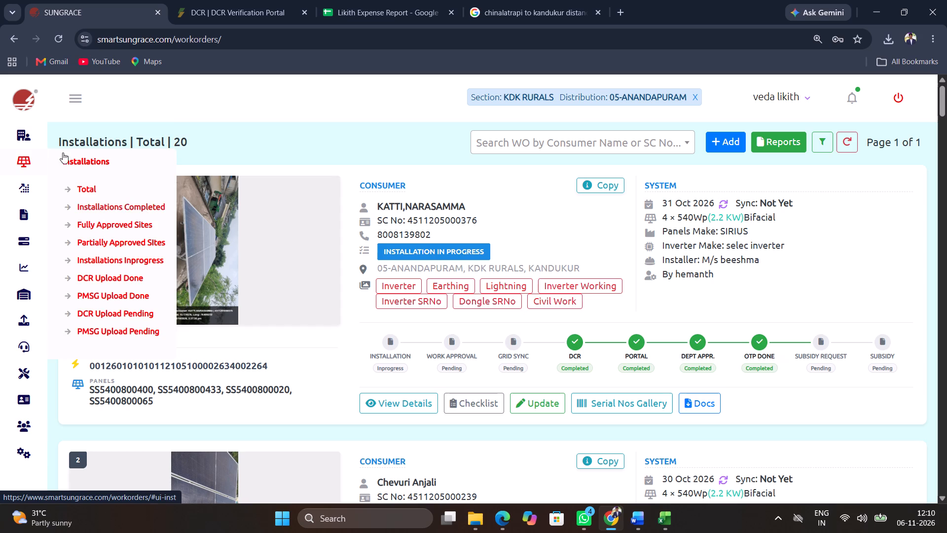
From the feasible sites list, map the first Anandapuram site and get directions to it from your location.
{"action": "left_click", "coordinate": [127, 209]}
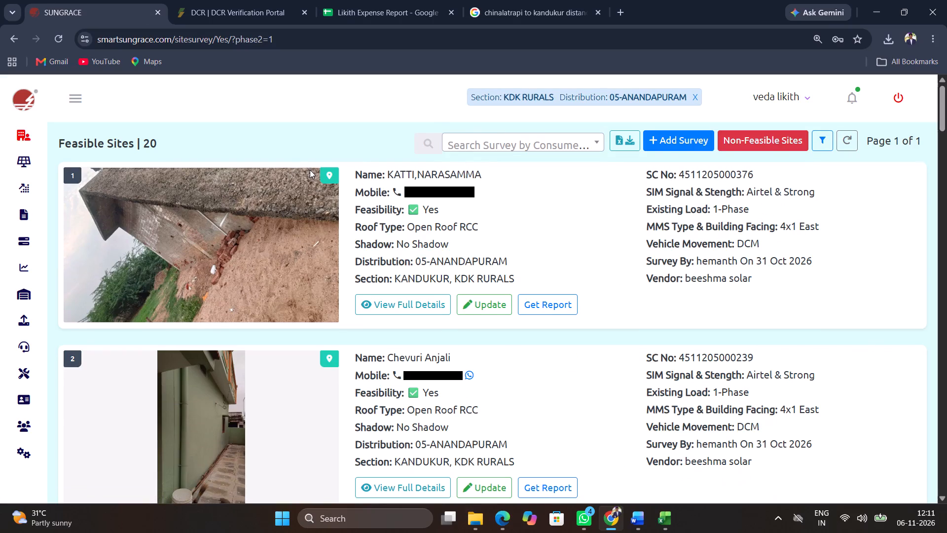
{"action": "left_click", "coordinate": [328, 177]}
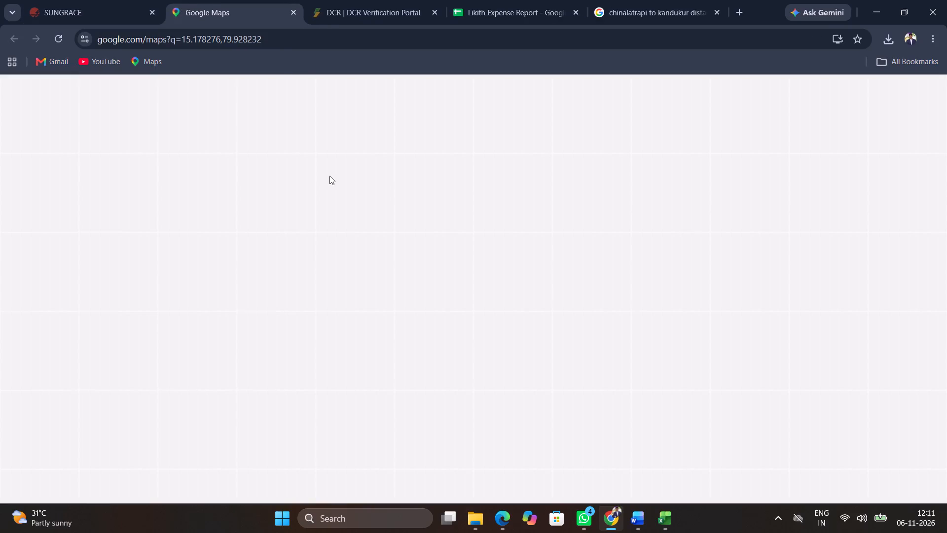
{"action": "left_click", "coordinate": [80, 314]}
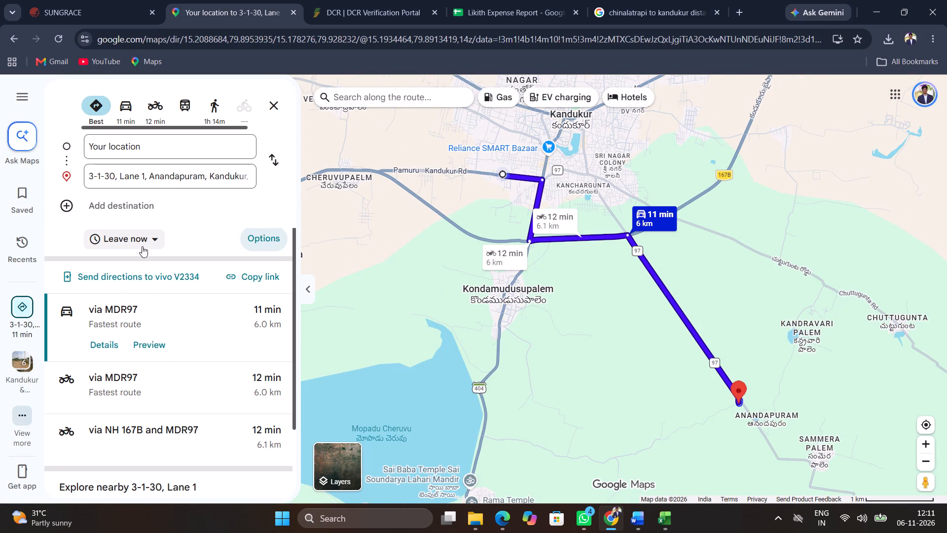
Examine the driving route between your location and the Anandapuram site, checking its start point and distance.
{"action": "left_click", "coordinate": [161, 148]}
{"action": "left_click", "coordinate": [161, 148]}
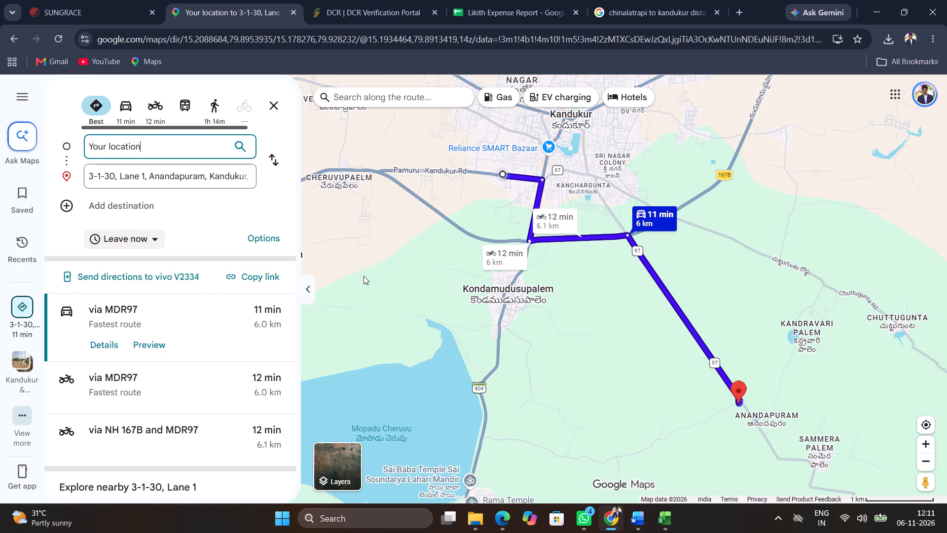
{"action": "scroll", "coordinate": [715, 233], "scroll_direction": "up", "scroll_amount": 5}
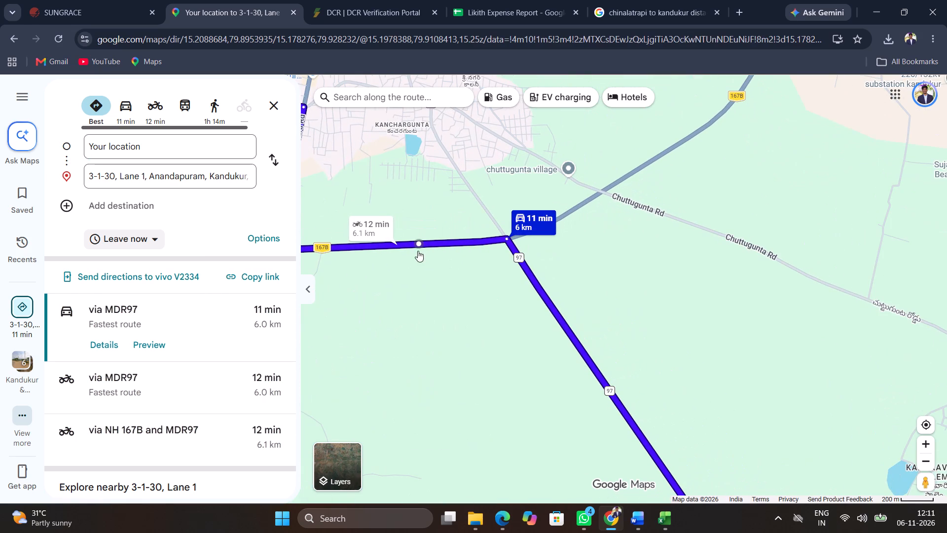
{"action": "scroll", "coordinate": [402, 256], "scroll_direction": "down", "scroll_amount": 3}
{"action": "scroll", "coordinate": [346, 267], "scroll_direction": "down", "scroll_amount": 1}
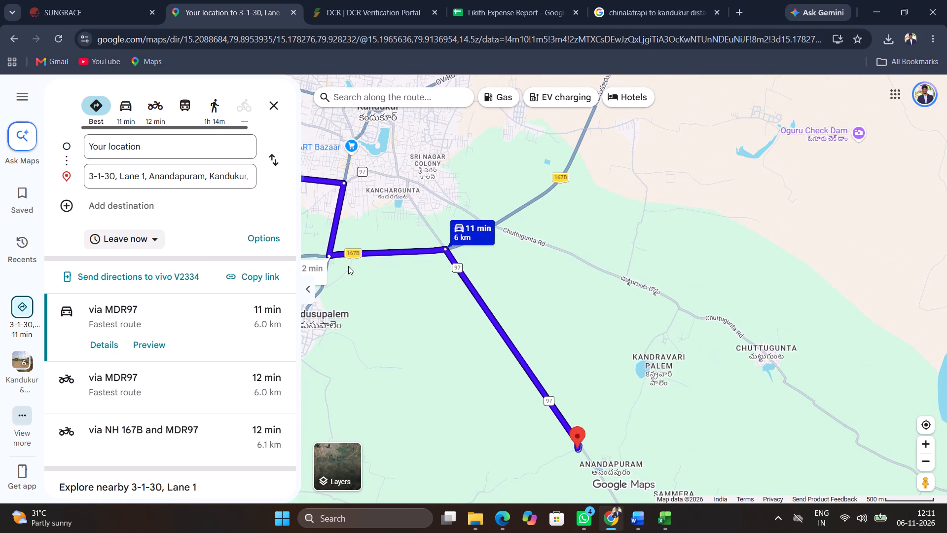
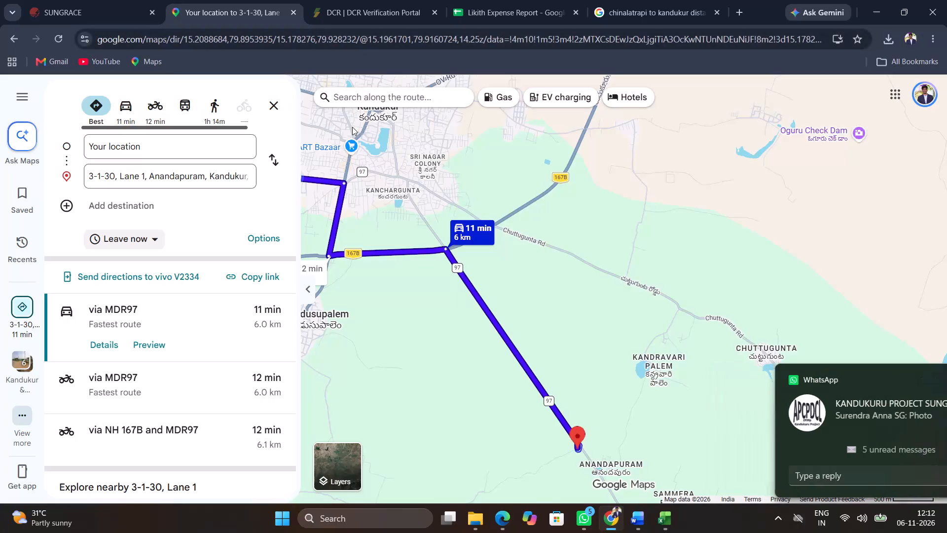
Switch to the expense report spreadsheet and locate the 27-10-26 site visit entry for Kandukur, divivaripallem.
{"action": "left_click", "coordinate": [466, 2]}
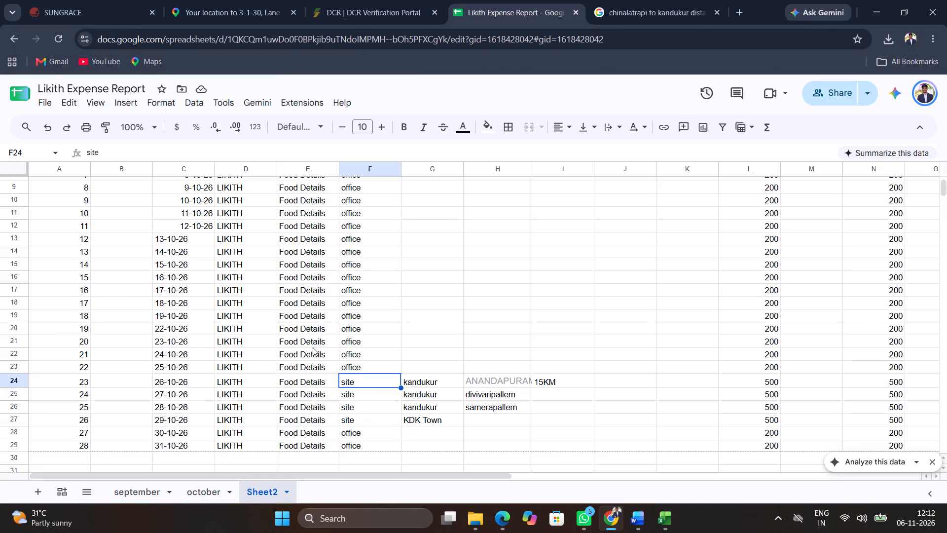
{"action": "left_click", "coordinate": [363, 393]}
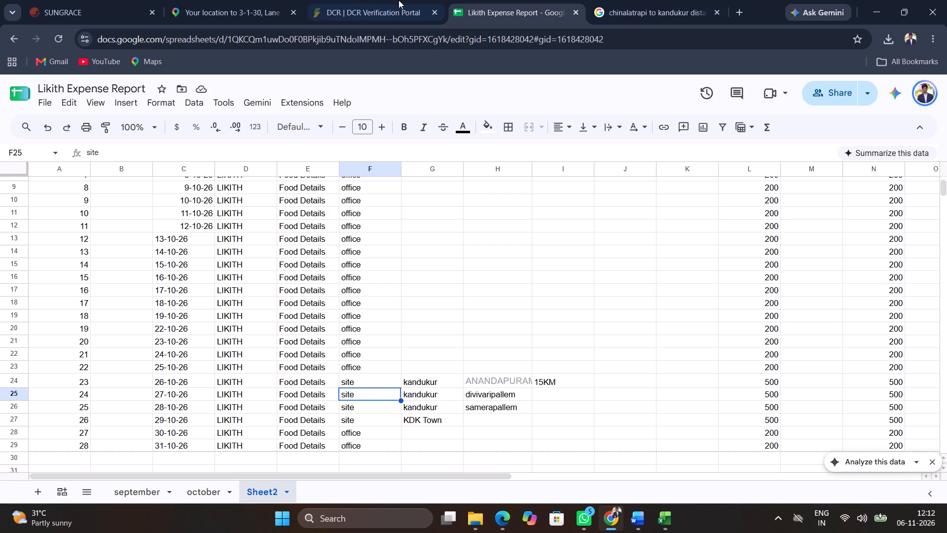
Switch back to the SUNGRACE feasible sites list filtered to section KDK RURALS, distribution 05-ANANDAPURAM.
{"action": "left_click", "coordinate": [86, 0]}
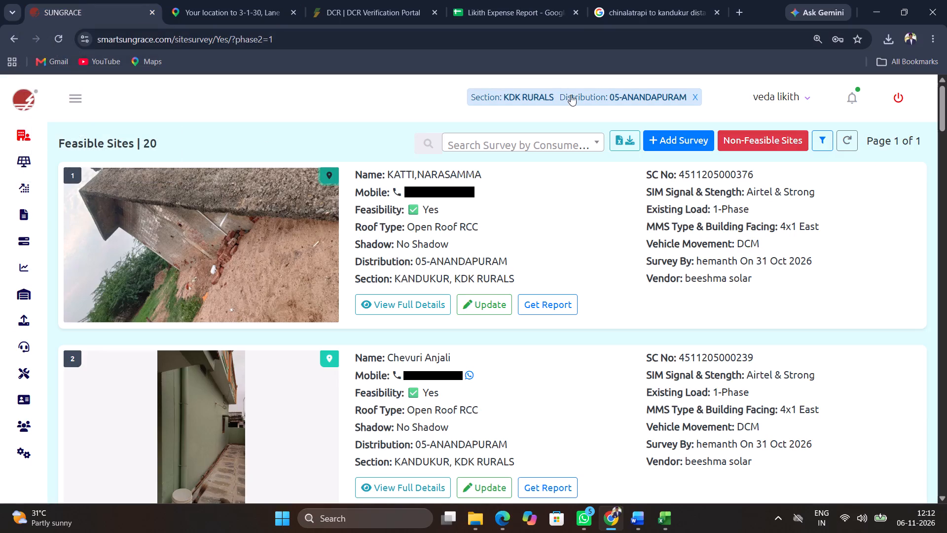
Change the feasible sites area filter to section KDK RURALS, distribution 10-DIVIVARIPALEM.
{"action": "left_click", "coordinate": [591, 97]}
{"action": "left_click", "coordinate": [550, 204]}
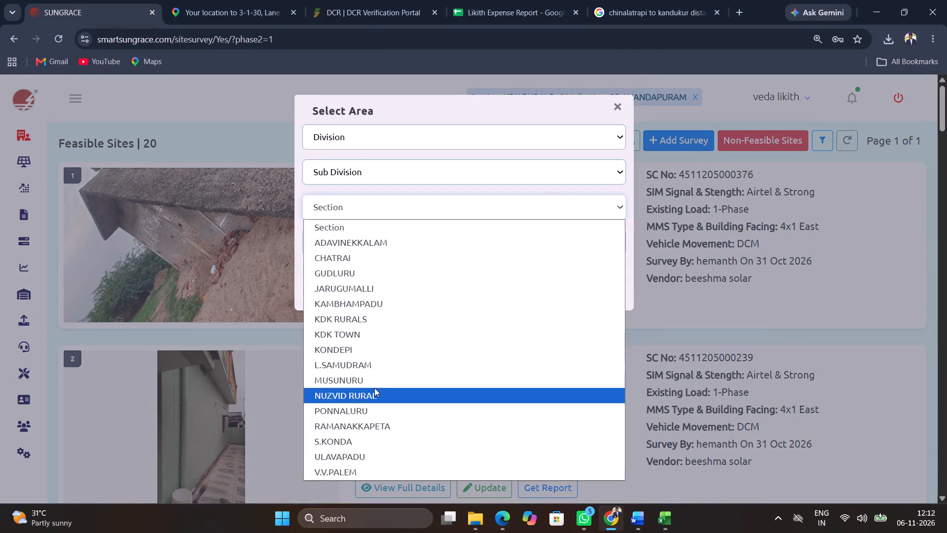
{"action": "left_click", "coordinate": [394, 318]}
{"action": "left_click", "coordinate": [397, 239]}
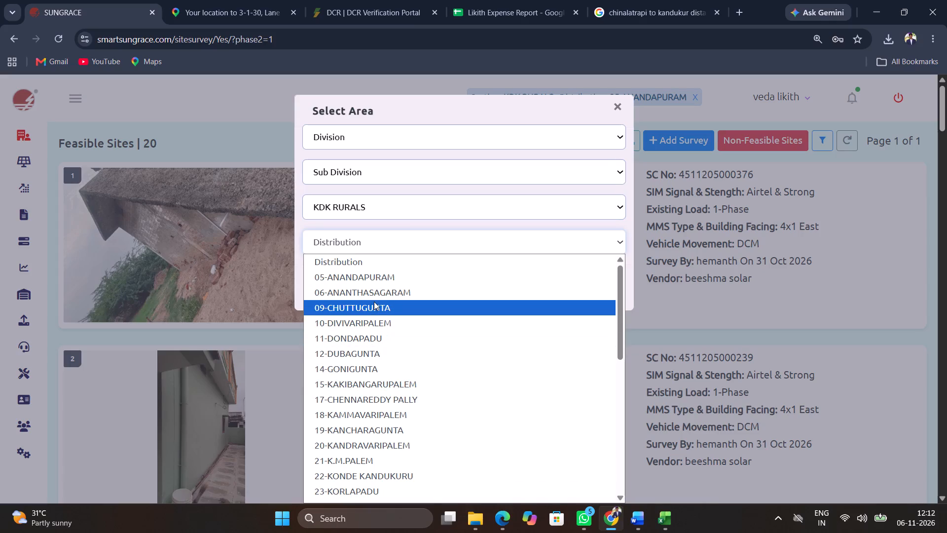
{"action": "left_click", "coordinate": [374, 321]}
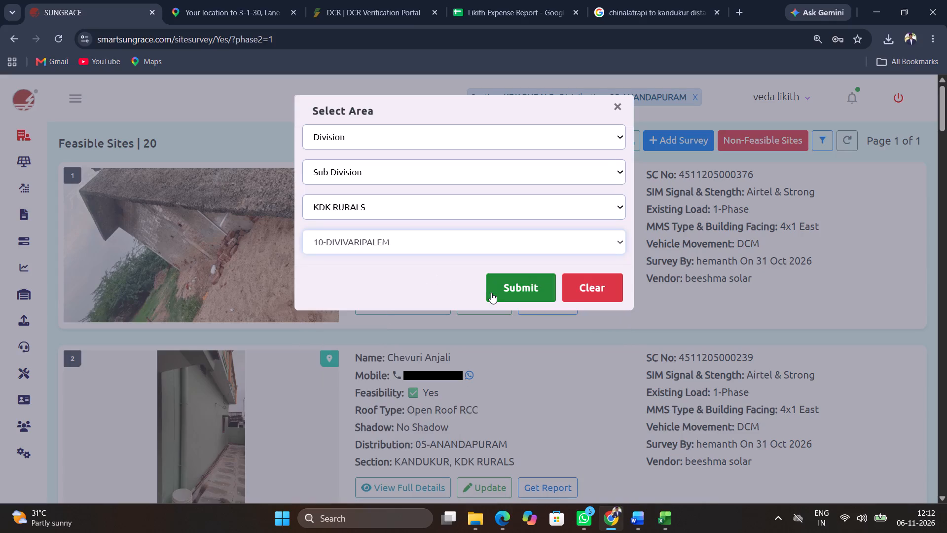
{"action": "left_click_drag", "start_coordinate": [495, 291], "coordinate": [499, 292]}
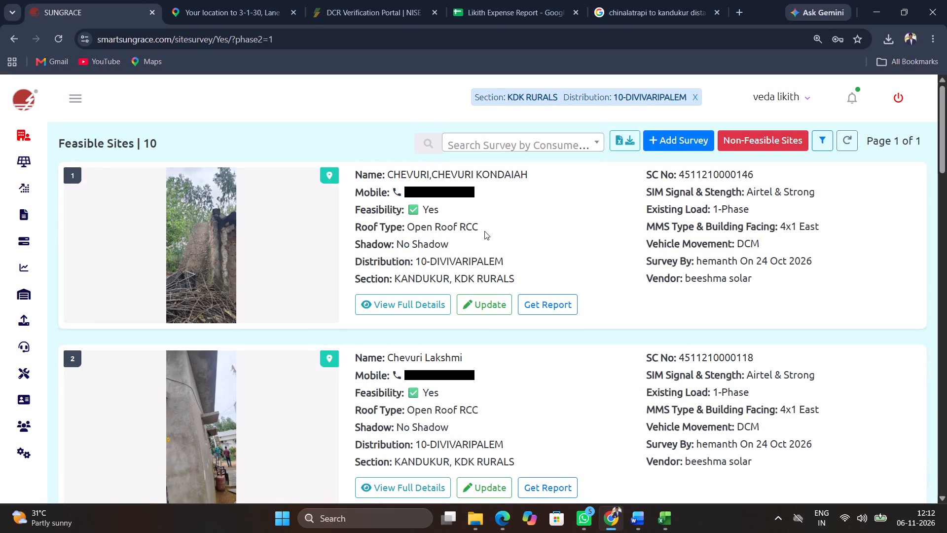
Map the first Divivaripalem site in the list and get directions to it from your location.
{"action": "left_click", "coordinate": [335, 176]}
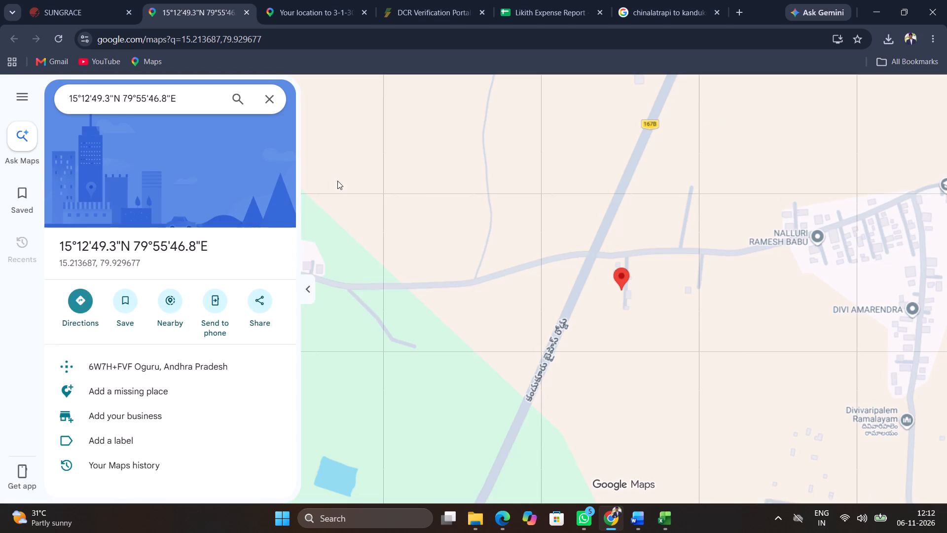
{"action": "left_click", "coordinate": [84, 301]}
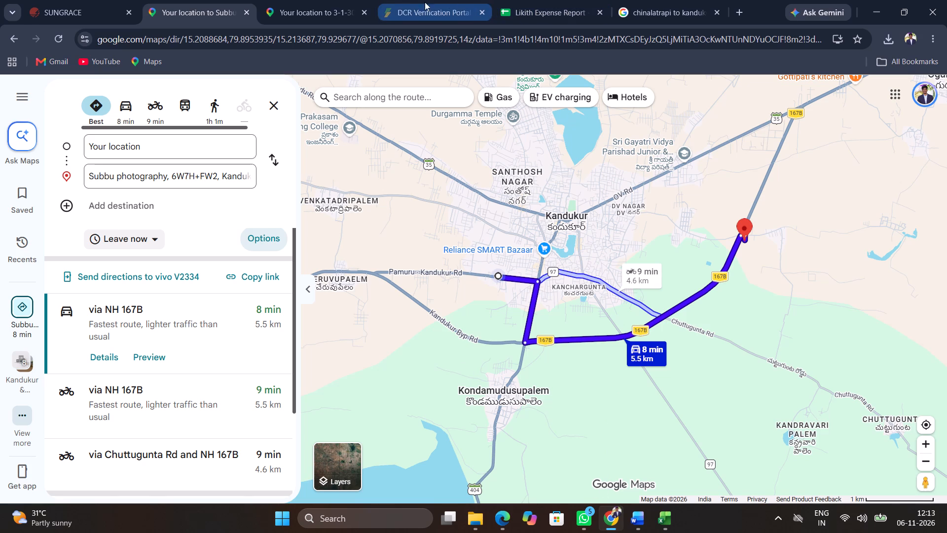
Switch to the expense report spreadsheet and select the village cell of the 27-10-26 Kandukur site visit.
{"action": "left_click", "coordinate": [566, 4]}
{"action": "scroll", "coordinate": [405, 368], "scroll_direction": "down", "scroll_amount": 1}
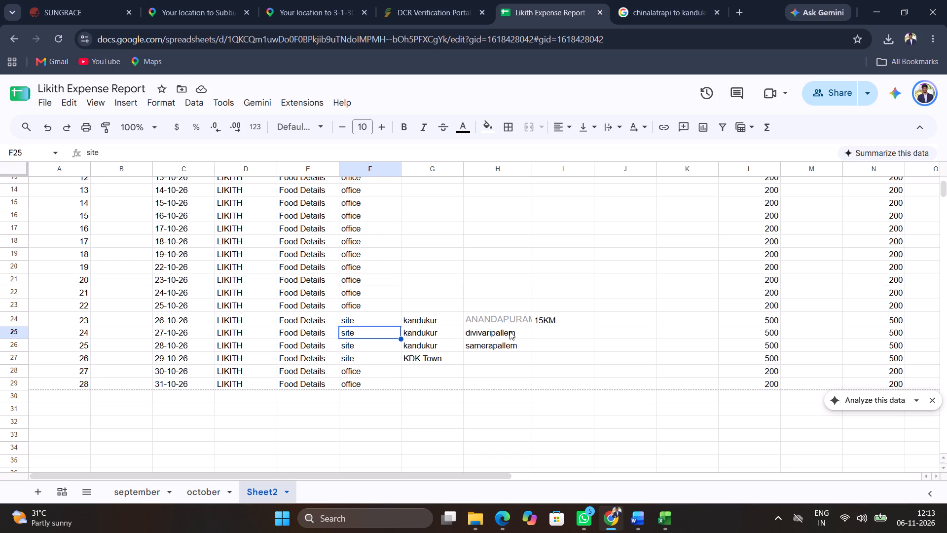
{"action": "left_click", "coordinate": [510, 331]}
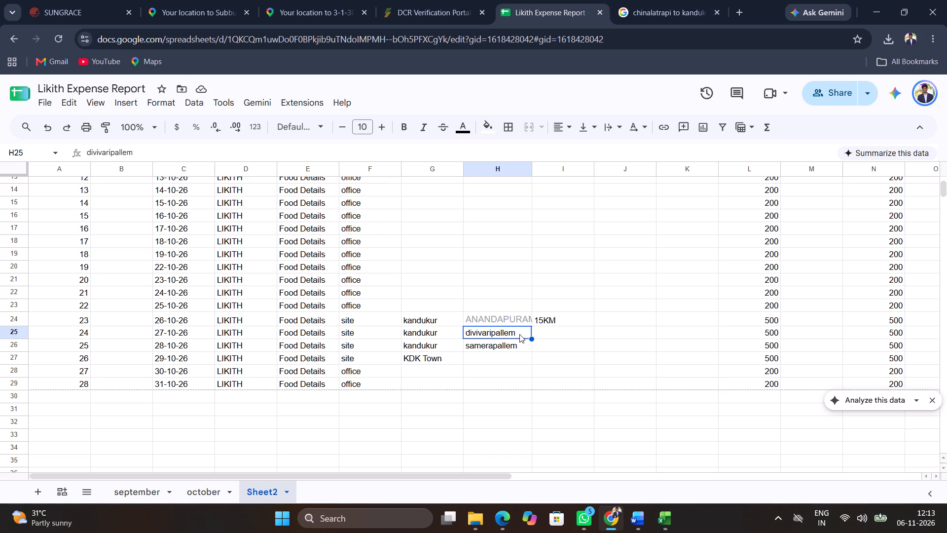
{"action": "left_click", "coordinate": [519, 334]}
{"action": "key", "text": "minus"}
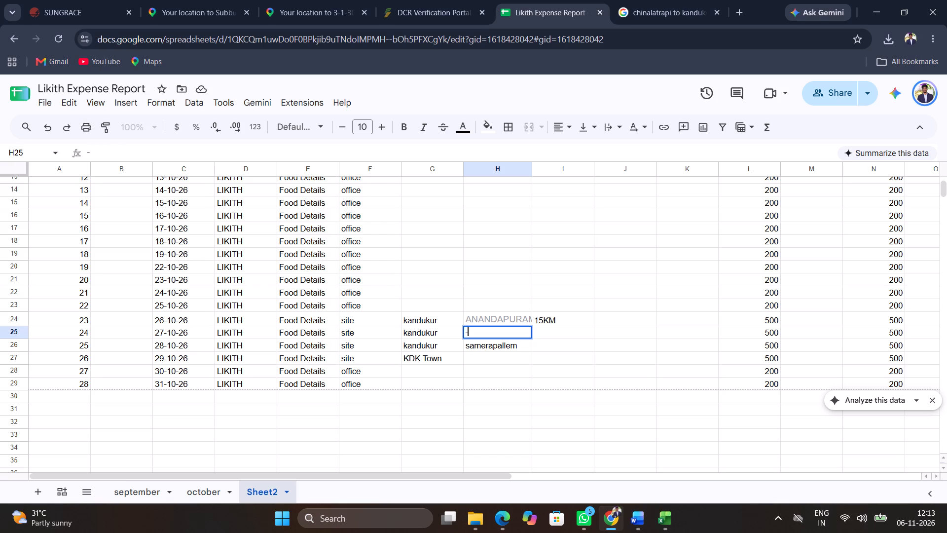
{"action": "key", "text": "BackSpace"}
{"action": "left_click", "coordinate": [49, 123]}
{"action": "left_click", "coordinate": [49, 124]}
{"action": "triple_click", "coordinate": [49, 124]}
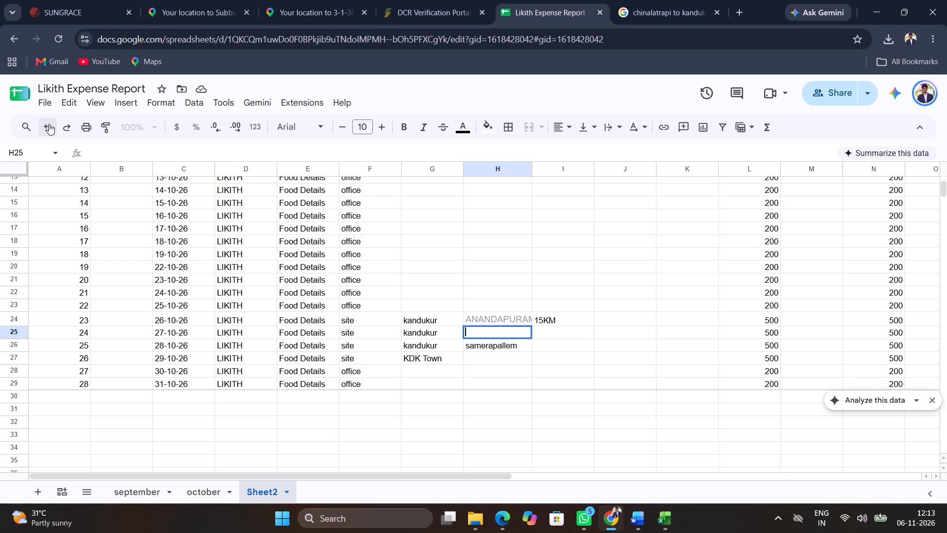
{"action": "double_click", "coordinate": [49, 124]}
Enter "divivaripallem-" as the village for the 27-10-26 Kandukur site visit.
{"action": "type", "text": "divi"}
{"action": "type", "text": "vae"}
{"action": "key", "text": "BackSpace"}
{"action": "type", "text": "ri"}
{"action": "type", "text": "pallem"}
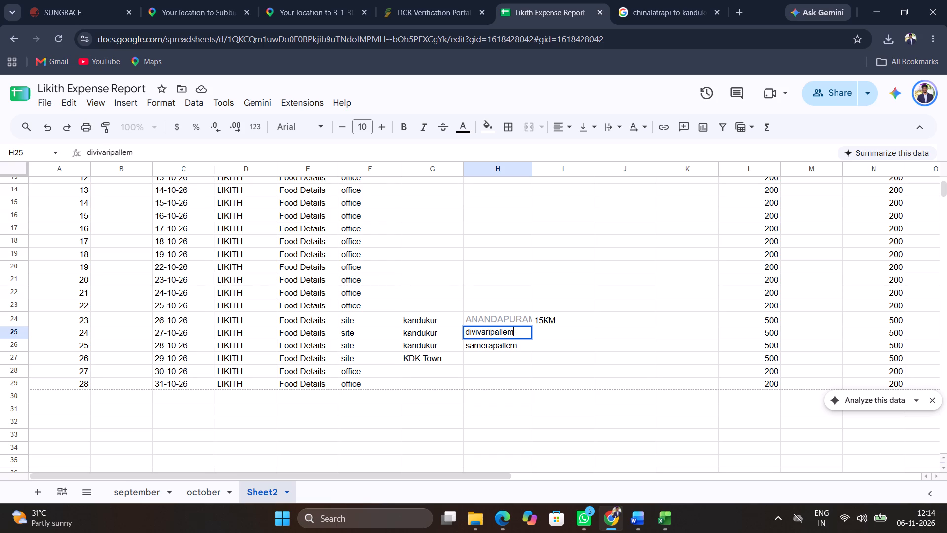
{"action": "key", "text": "minus"}
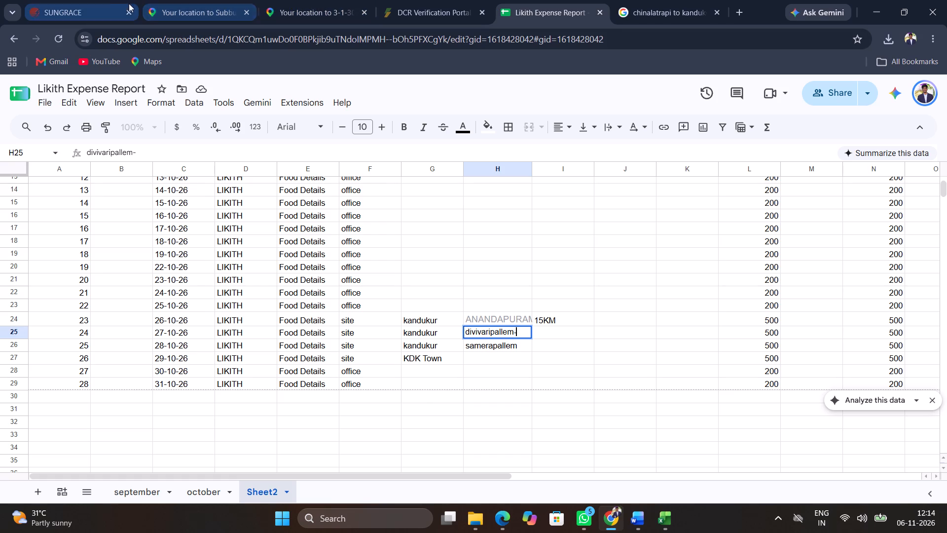
Switch to the SUNGRACE feasible sites, set the area filter's section to KDK RURALS and look through its distributions.
{"action": "left_click", "coordinate": [77, 8]}
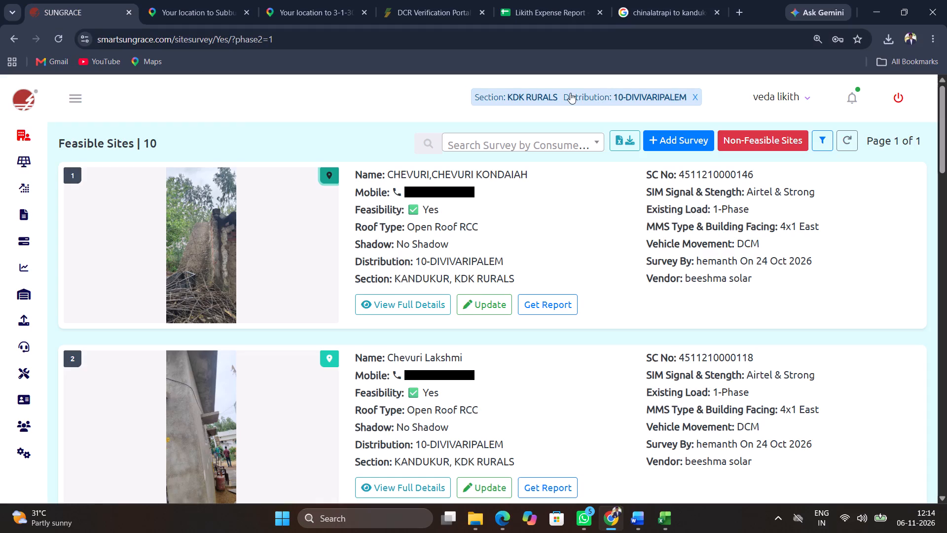
{"action": "left_click", "coordinate": [570, 93]}
{"action": "left_click", "coordinate": [407, 207]}
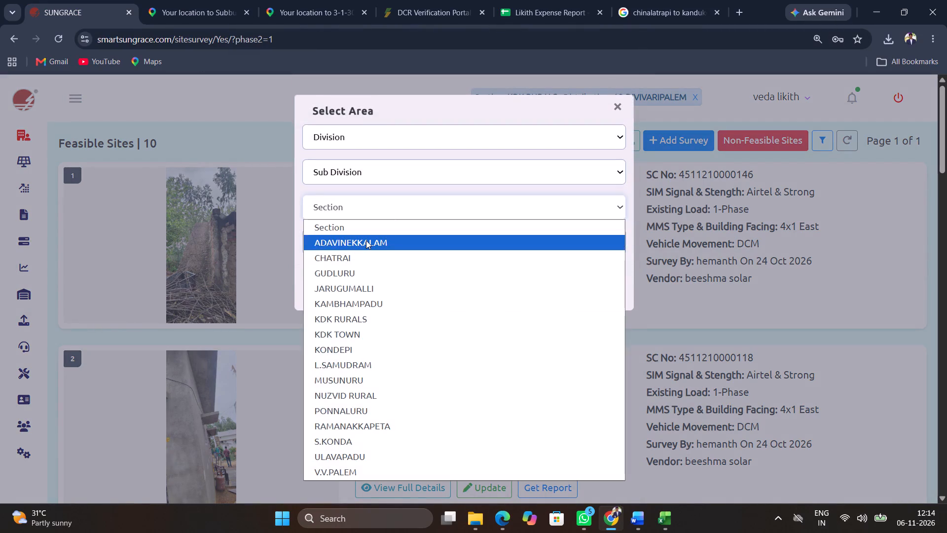
{"action": "left_click", "coordinate": [353, 317]}
{"action": "left_click", "coordinate": [410, 241]}
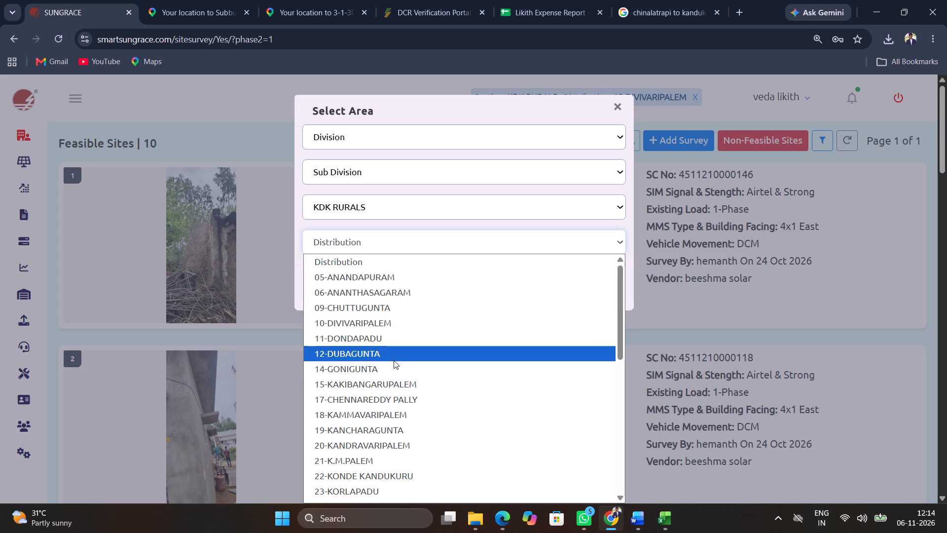
{"action": "scroll", "coordinate": [393, 360], "scroll_direction": "down", "scroll_amount": 1}
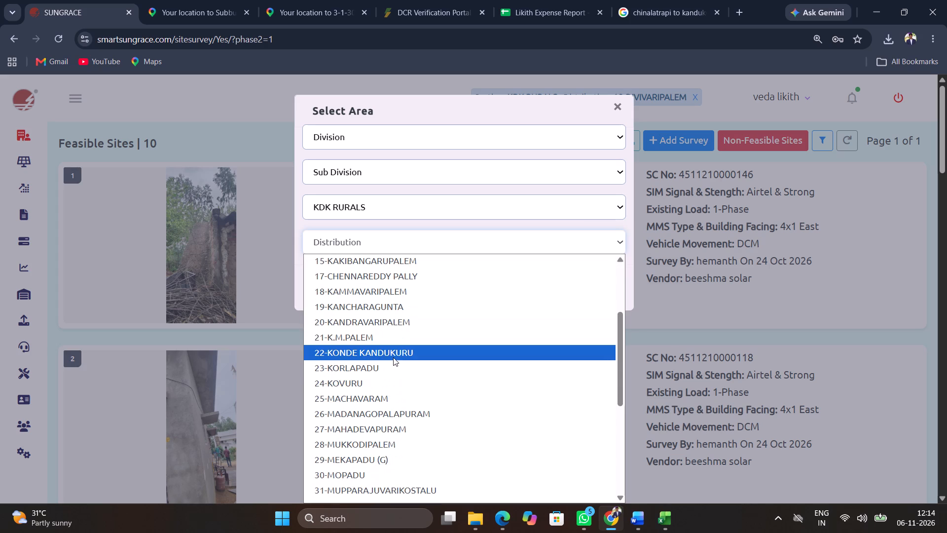
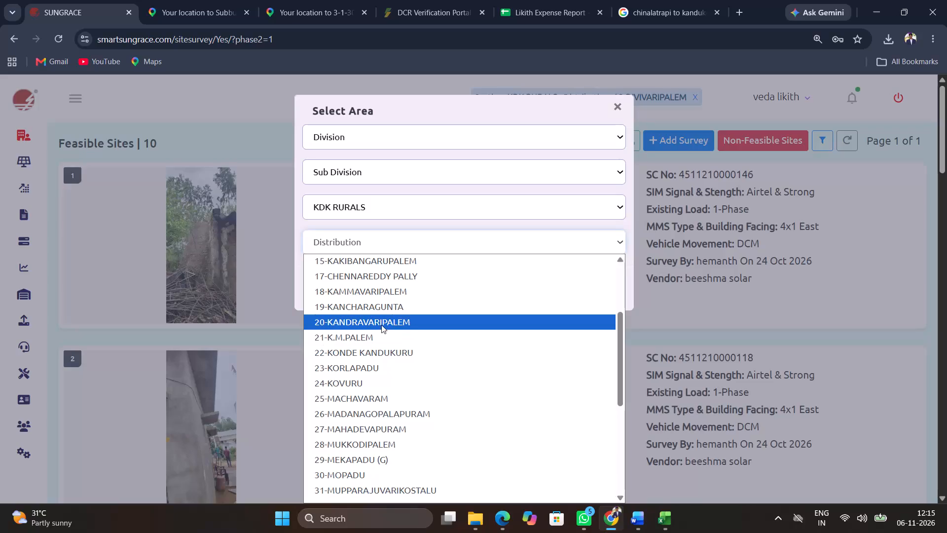
Filter the feasible sites to the KDK RURALS distribution 26-MADANAGOPALAPURAM and look through the listed sites and their survey dates.
{"action": "scroll", "coordinate": [381, 318], "scroll_direction": "up", "scroll_amount": 4}
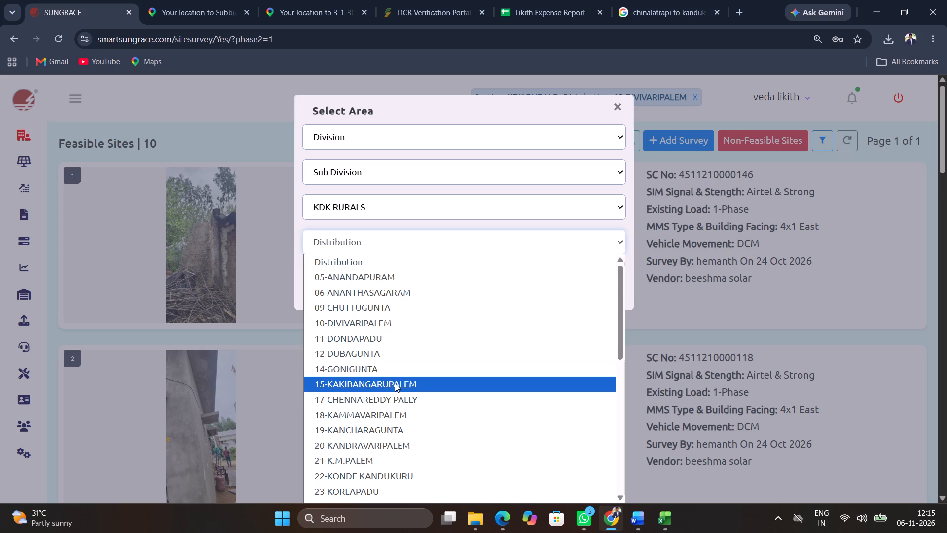
{"action": "scroll", "coordinate": [394, 383], "scroll_direction": "down", "scroll_amount": 1}
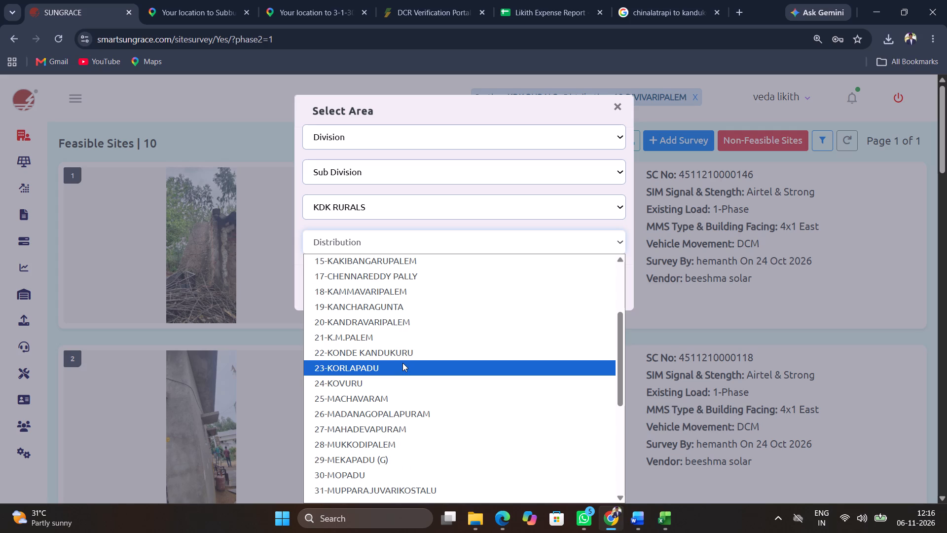
{"action": "left_click", "coordinate": [393, 410]}
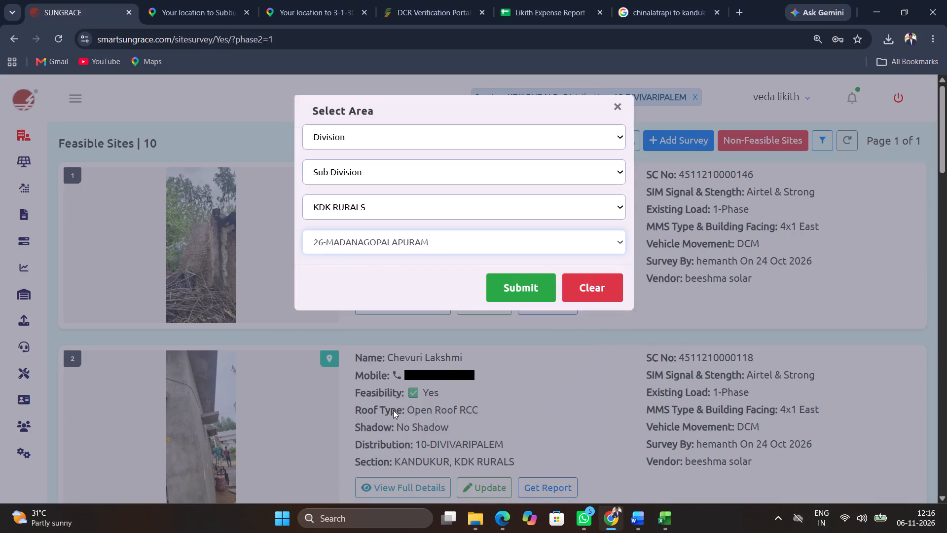
{"action": "left_click", "coordinate": [497, 289]}
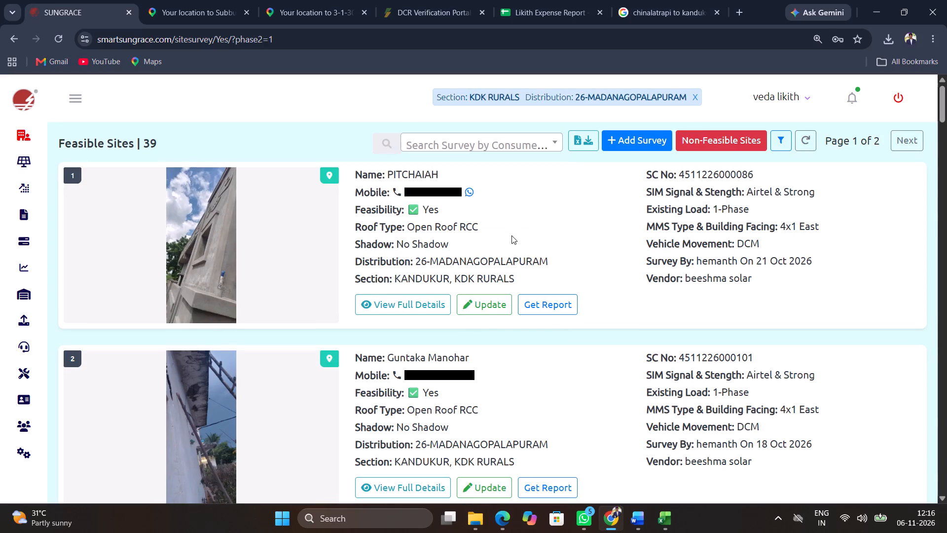
{"action": "scroll", "coordinate": [419, 260], "scroll_direction": "down", "scroll_amount": 9}
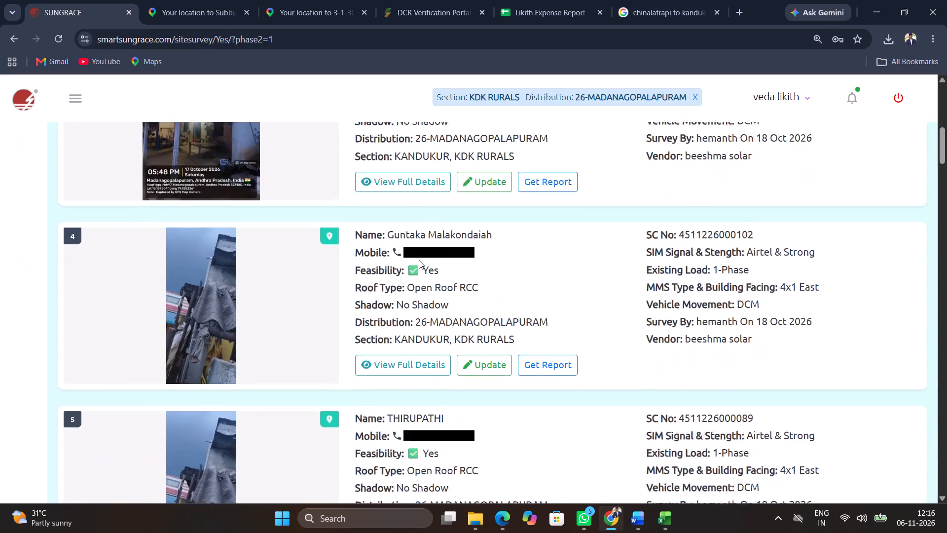
{"action": "scroll", "coordinate": [419, 260], "scroll_direction": "down", "scroll_amount": 16}
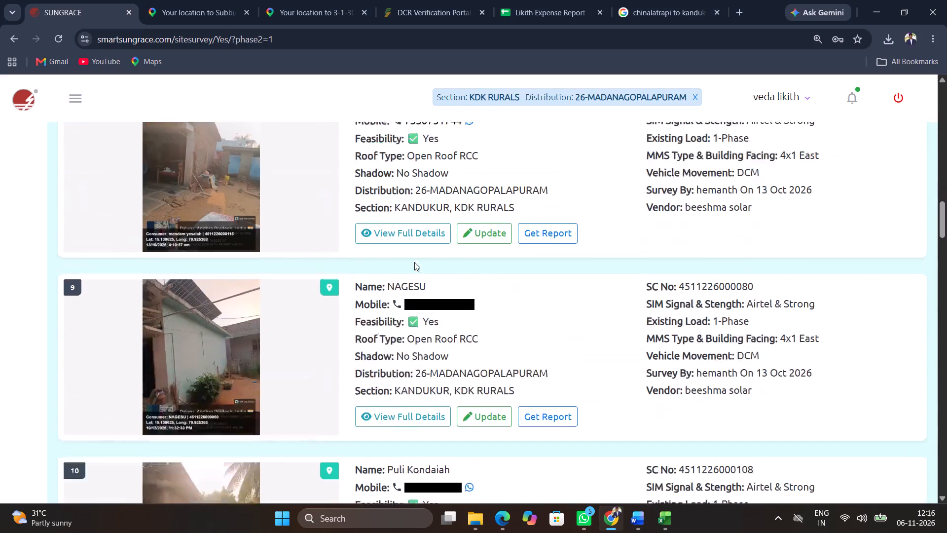
{"action": "scroll", "coordinate": [414, 262], "scroll_direction": "down", "scroll_amount": 4}
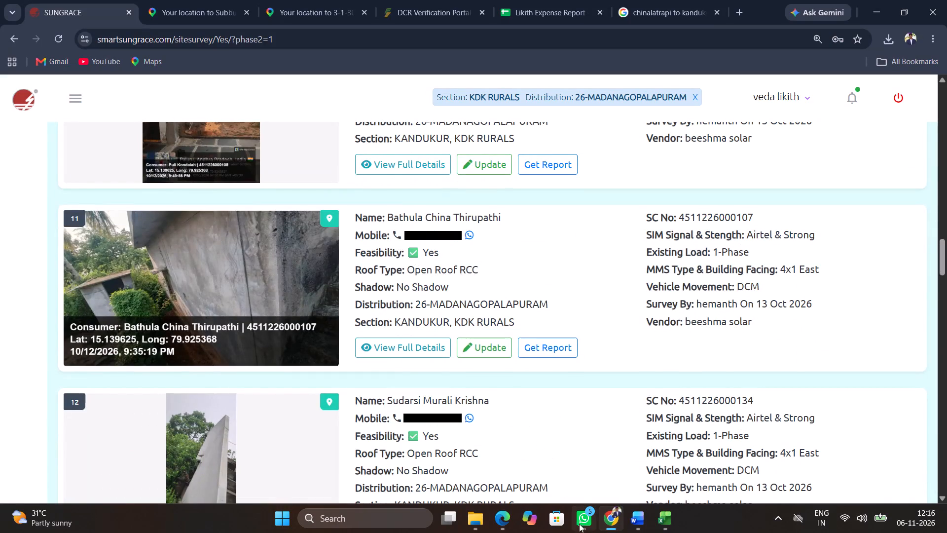
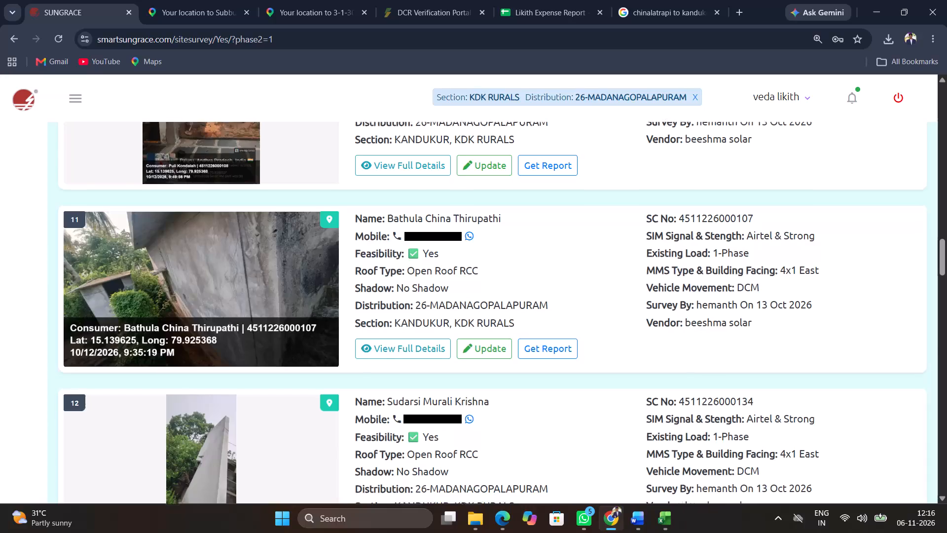
Switch from the feasible sites to the installations list for 26-MADANAGOPALAPURAM and examine the installation records, their dates and photo locations.
{"action": "scroll", "coordinate": [492, 324], "scroll_direction": "up", "scroll_amount": 9}
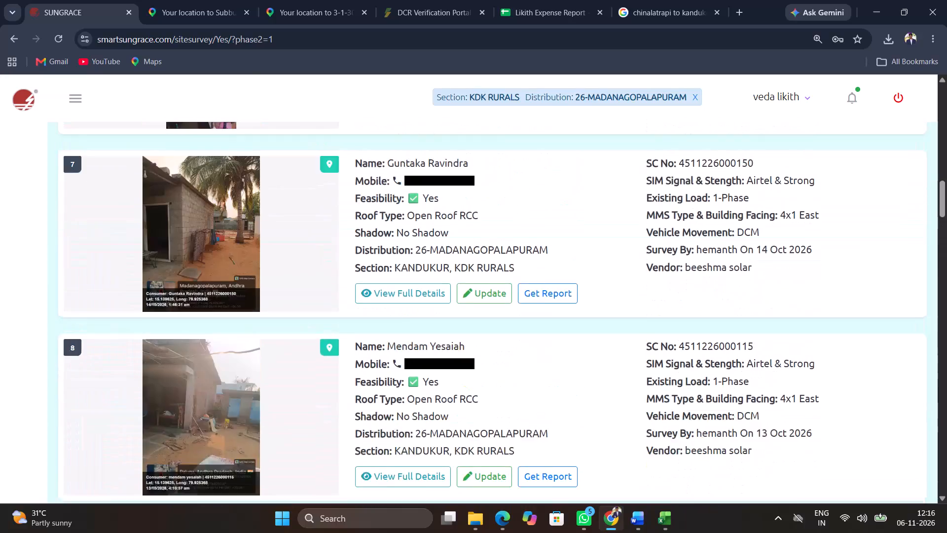
{"action": "scroll", "coordinate": [492, 324], "scroll_direction": "up", "scroll_amount": 7}
{"action": "scroll", "coordinate": [427, 270], "scroll_direction": "up", "scroll_amount": 15}
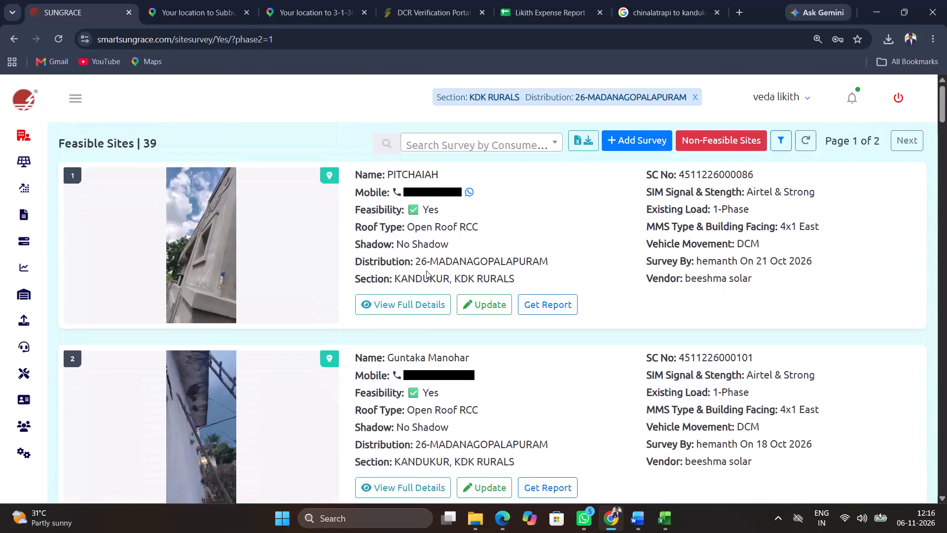
{"action": "left_click", "coordinate": [67, 184]}
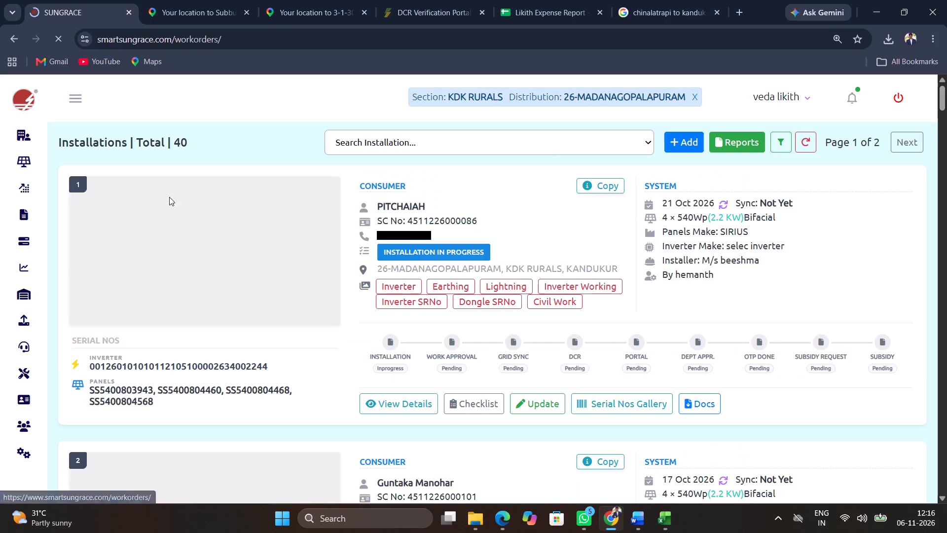
{"action": "scroll", "coordinate": [262, 270], "scroll_direction": "down", "scroll_amount": 8}
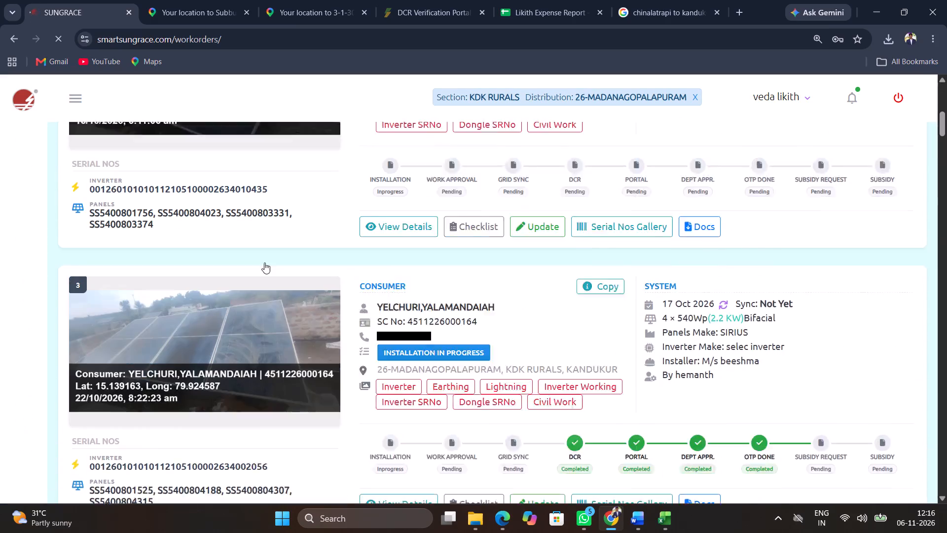
{"action": "scroll", "coordinate": [265, 261], "scroll_direction": "down", "scroll_amount": 11}
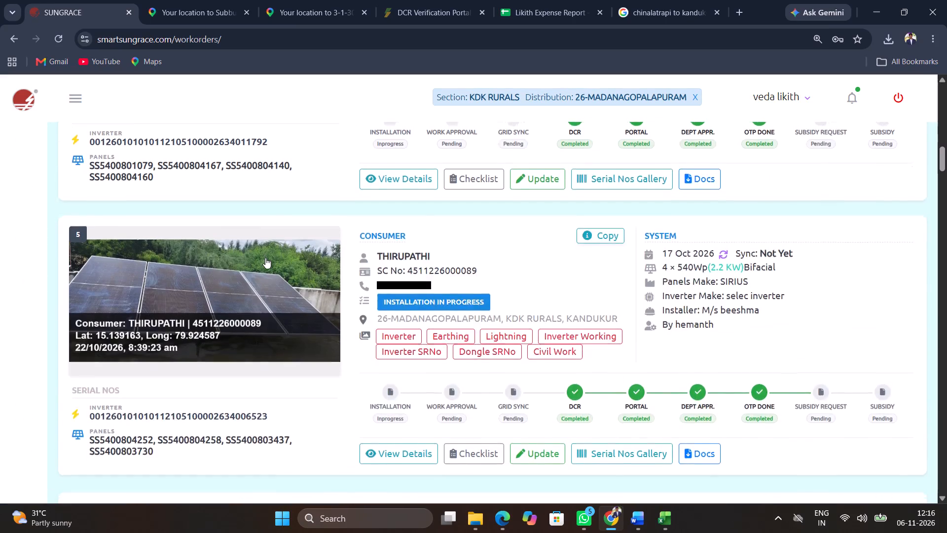
{"action": "scroll", "coordinate": [265, 258], "scroll_direction": "down", "scroll_amount": 17}
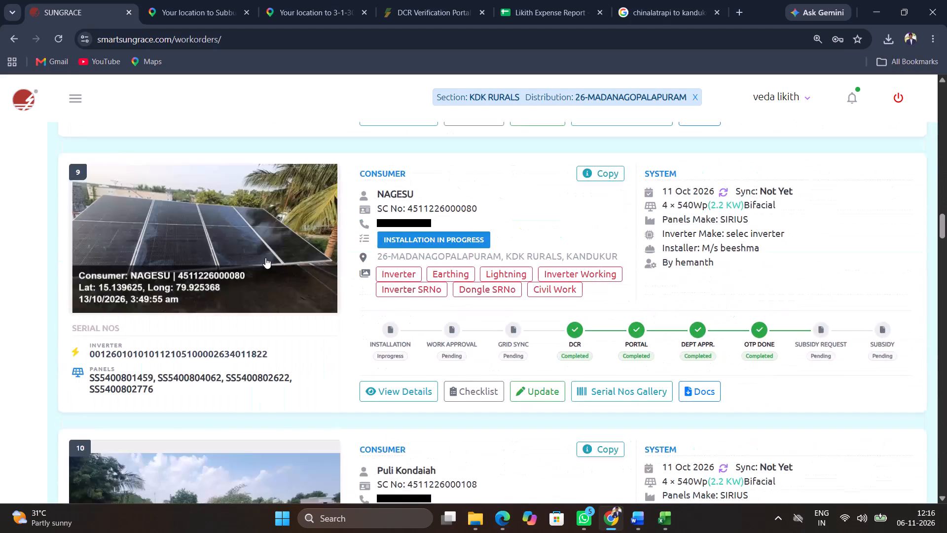
{"action": "scroll", "coordinate": [265, 258], "scroll_direction": "down", "scroll_amount": 5}
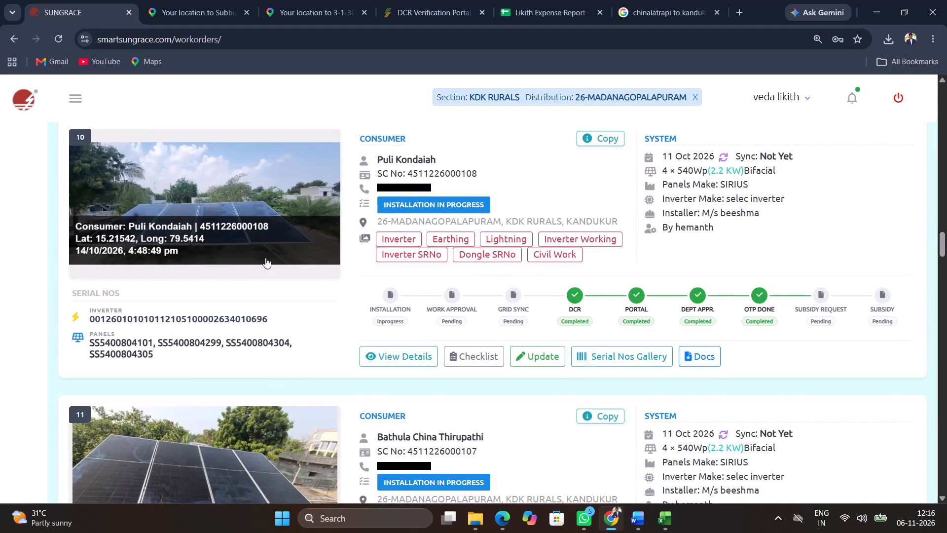
Look through the 26-MADANAGOPALAPURAM installations, examining the site photos, locations and dates.
{"action": "scroll", "coordinate": [265, 258], "scroll_direction": "down", "scroll_amount": 2}
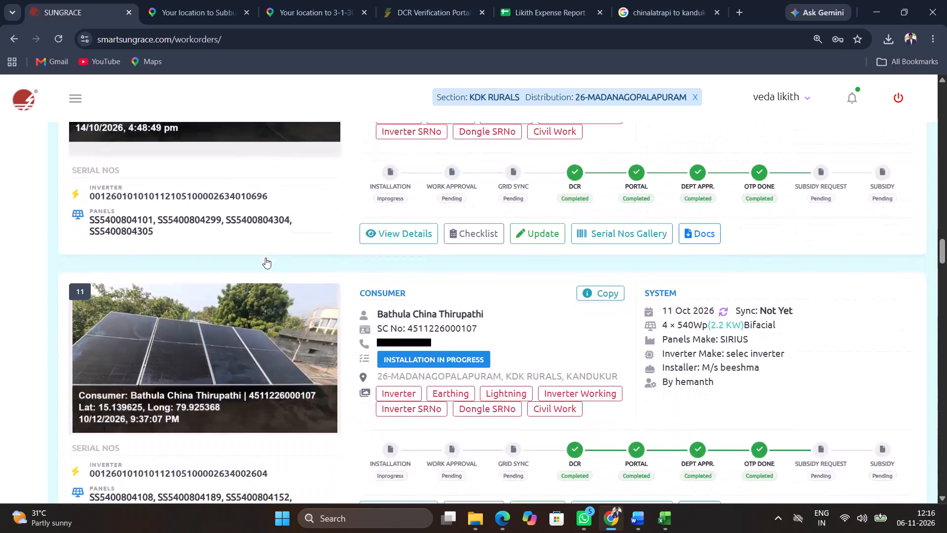
{"action": "scroll", "coordinate": [265, 258], "scroll_direction": "down", "scroll_amount": 14}
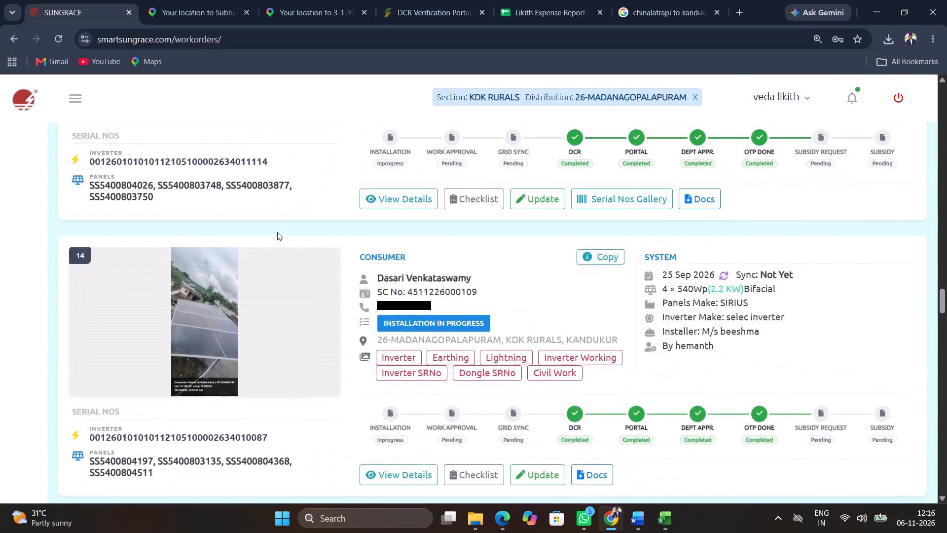
{"action": "scroll", "coordinate": [277, 232], "scroll_direction": "down", "scroll_amount": 10}
{"action": "scroll", "coordinate": [276, 217], "scroll_direction": "up", "scroll_amount": 8}
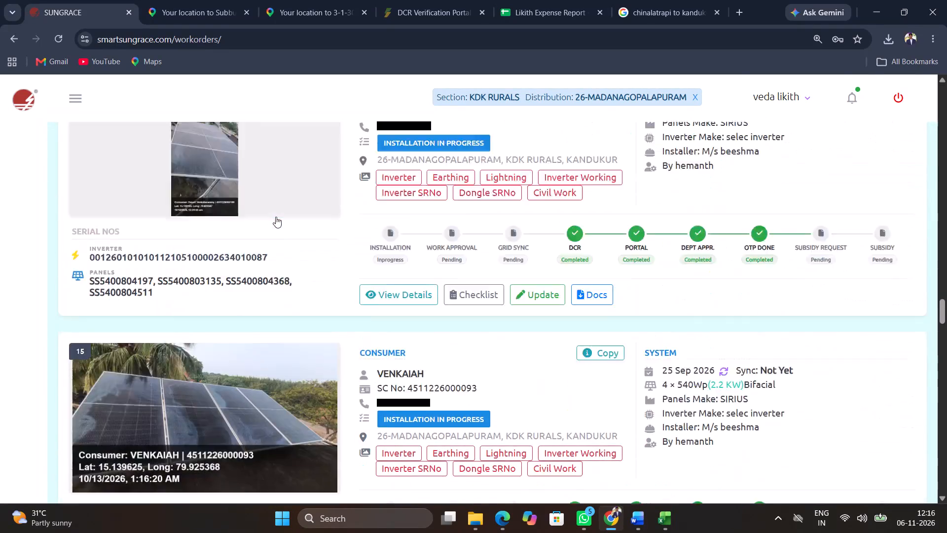
{"action": "scroll", "coordinate": [276, 217], "scroll_direction": "up", "scroll_amount": 20}
{"action": "scroll", "coordinate": [276, 217], "scroll_direction": "up", "scroll_amount": 11}
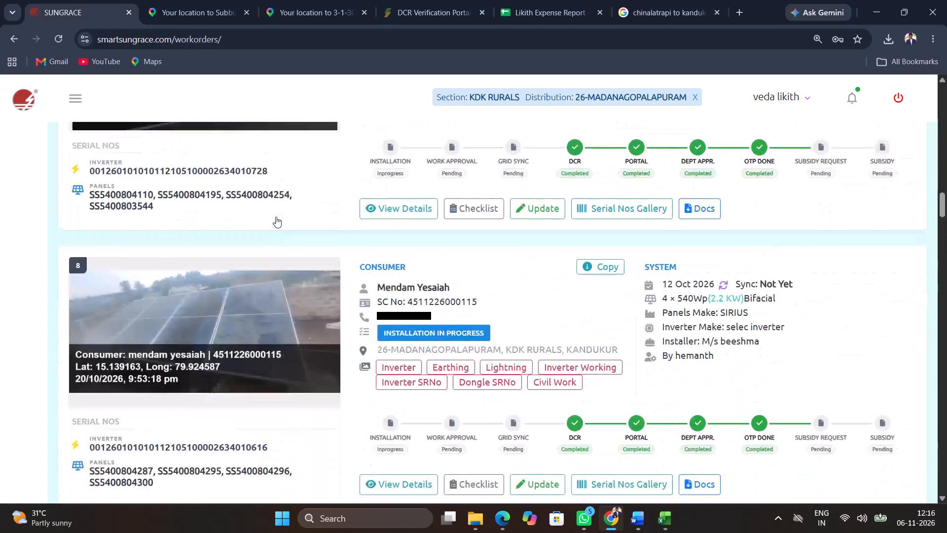
{"action": "scroll", "coordinate": [276, 217], "scroll_direction": "up", "scroll_amount": 20}
{"action": "scroll", "coordinate": [276, 217], "scroll_direction": "up", "scroll_amount": 16}
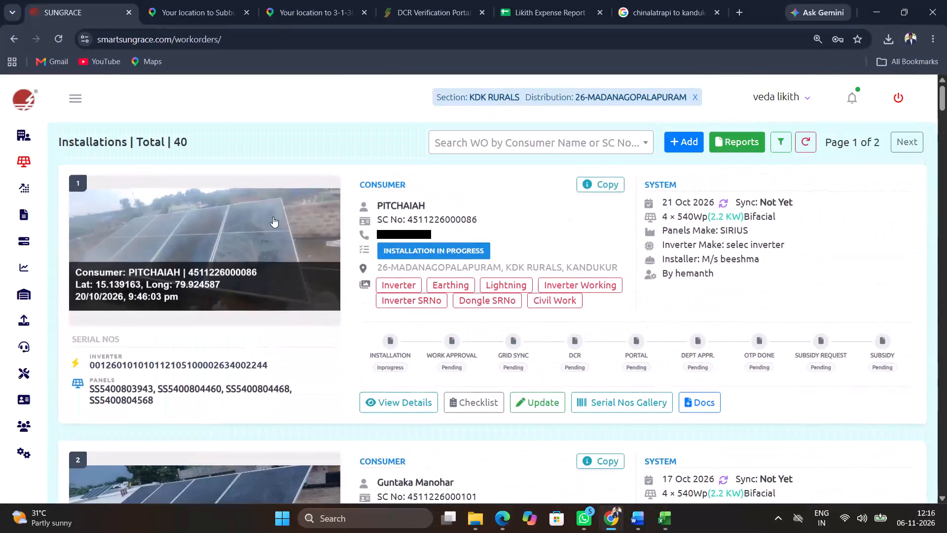
{"action": "scroll", "coordinate": [273, 217], "scroll_direction": "up", "scroll_amount": 4}
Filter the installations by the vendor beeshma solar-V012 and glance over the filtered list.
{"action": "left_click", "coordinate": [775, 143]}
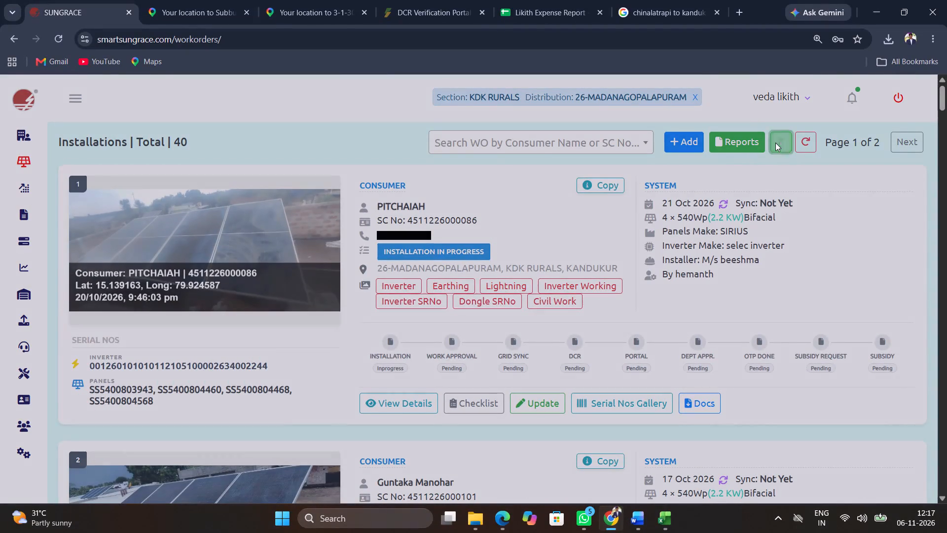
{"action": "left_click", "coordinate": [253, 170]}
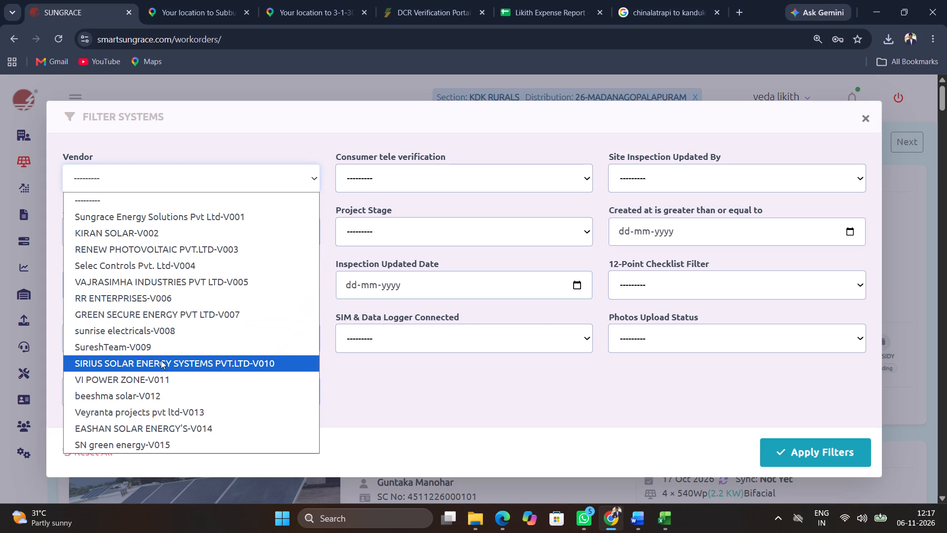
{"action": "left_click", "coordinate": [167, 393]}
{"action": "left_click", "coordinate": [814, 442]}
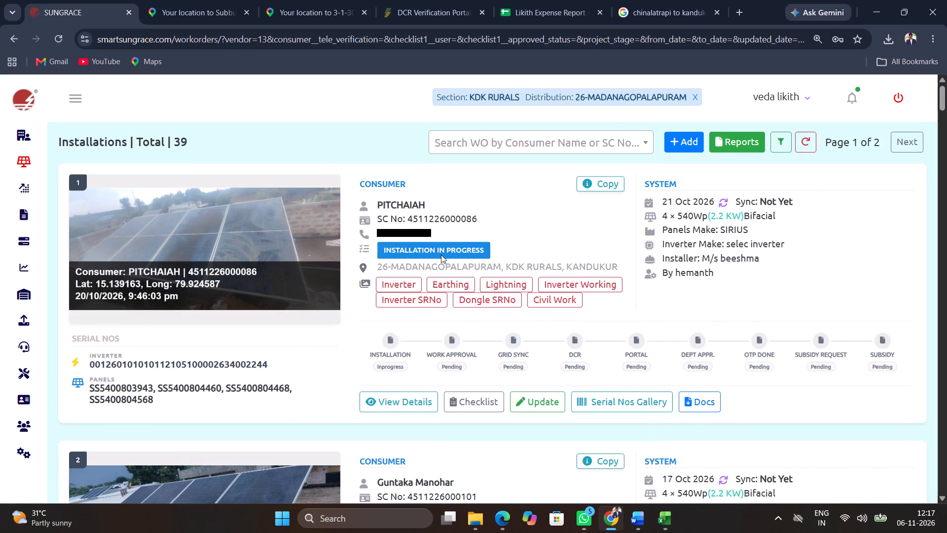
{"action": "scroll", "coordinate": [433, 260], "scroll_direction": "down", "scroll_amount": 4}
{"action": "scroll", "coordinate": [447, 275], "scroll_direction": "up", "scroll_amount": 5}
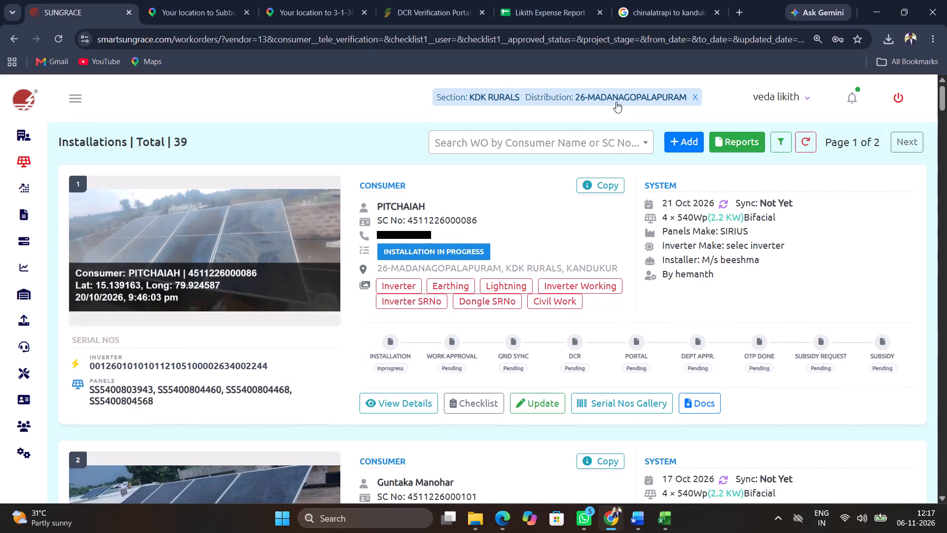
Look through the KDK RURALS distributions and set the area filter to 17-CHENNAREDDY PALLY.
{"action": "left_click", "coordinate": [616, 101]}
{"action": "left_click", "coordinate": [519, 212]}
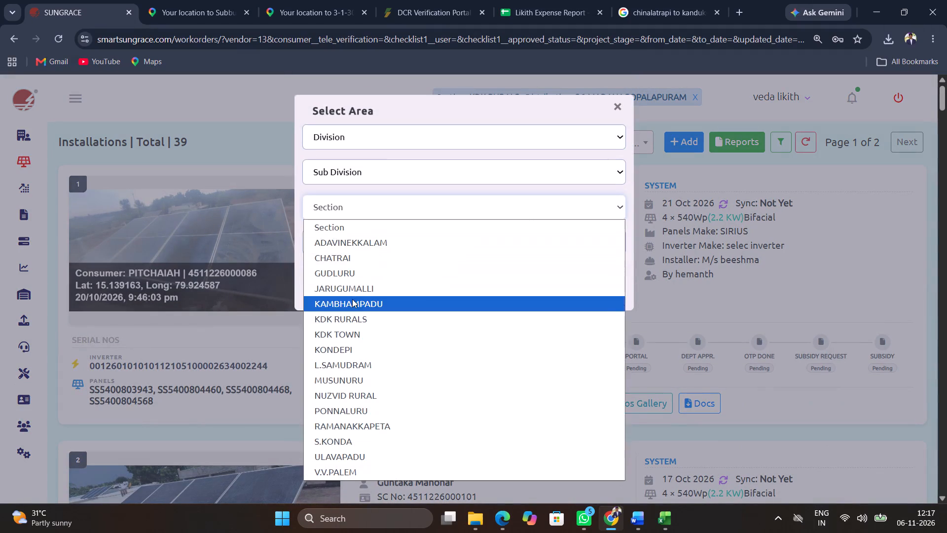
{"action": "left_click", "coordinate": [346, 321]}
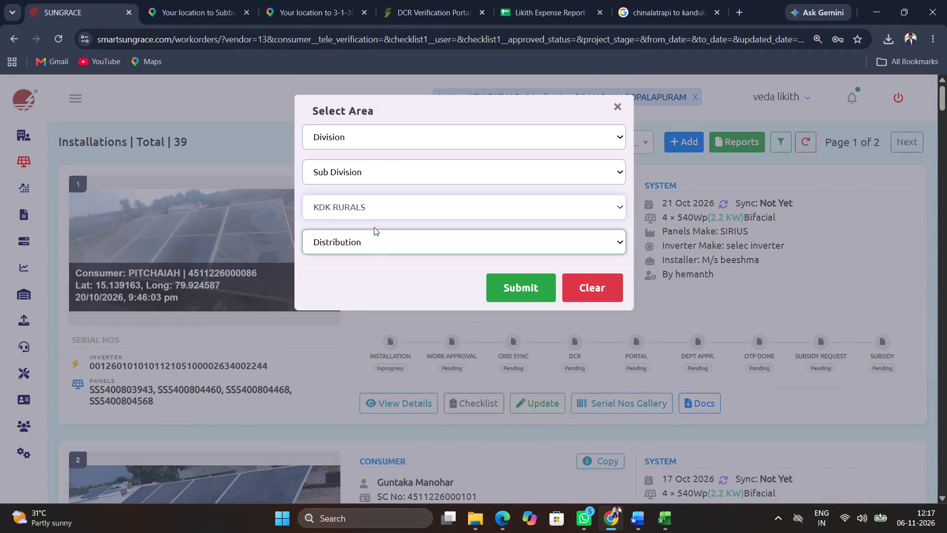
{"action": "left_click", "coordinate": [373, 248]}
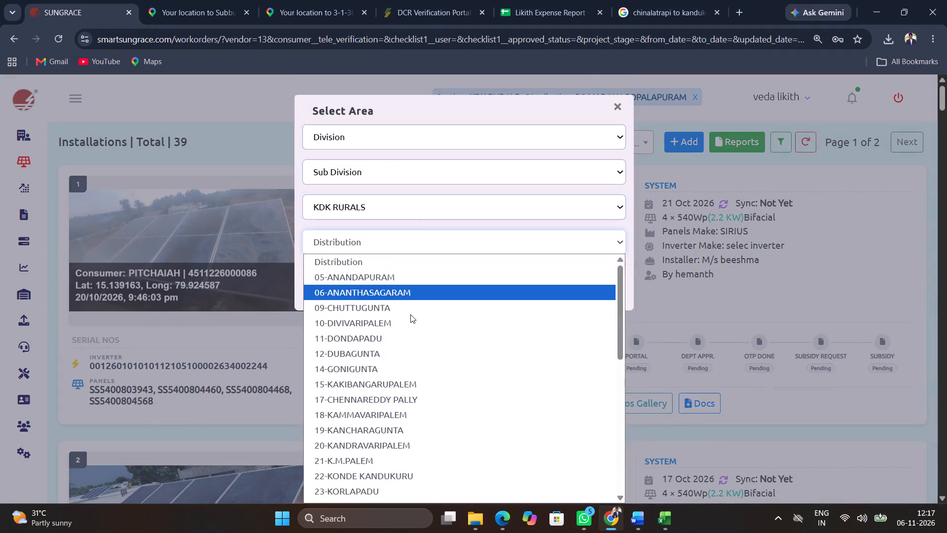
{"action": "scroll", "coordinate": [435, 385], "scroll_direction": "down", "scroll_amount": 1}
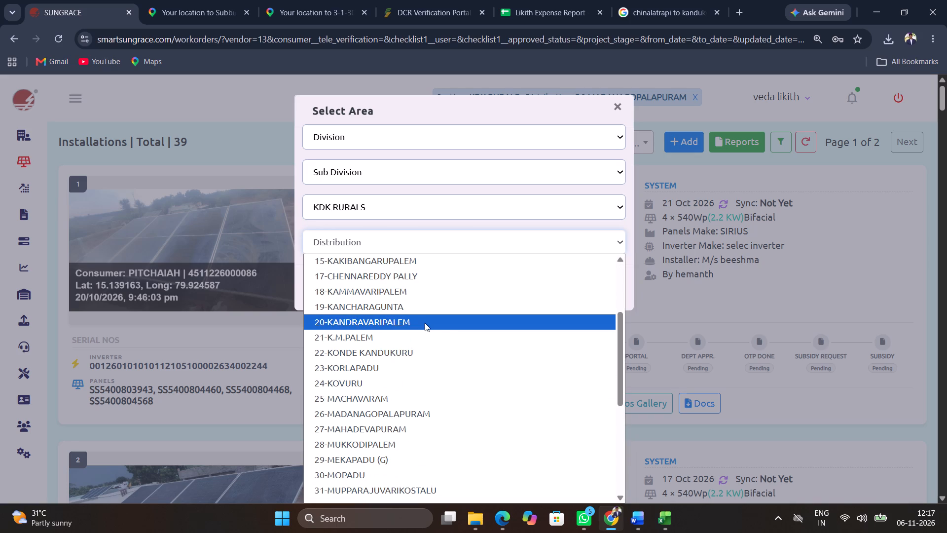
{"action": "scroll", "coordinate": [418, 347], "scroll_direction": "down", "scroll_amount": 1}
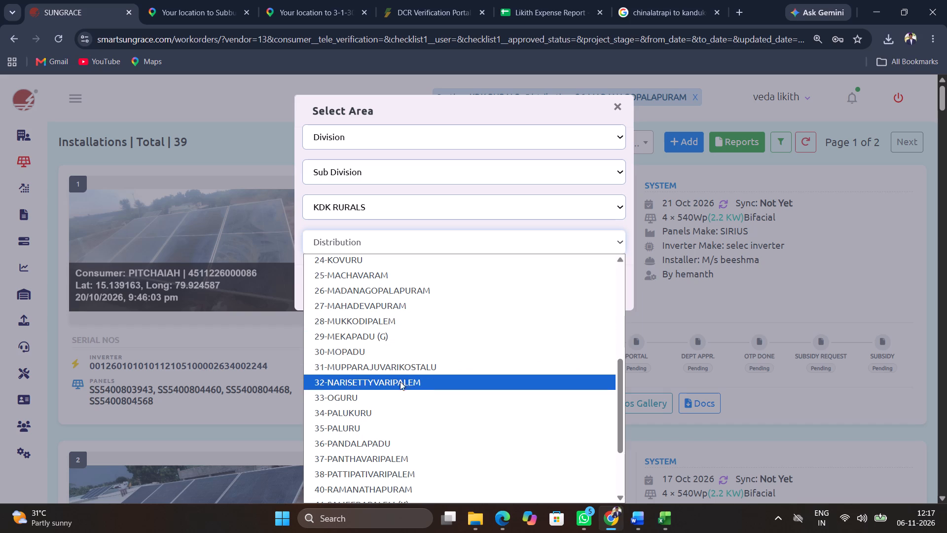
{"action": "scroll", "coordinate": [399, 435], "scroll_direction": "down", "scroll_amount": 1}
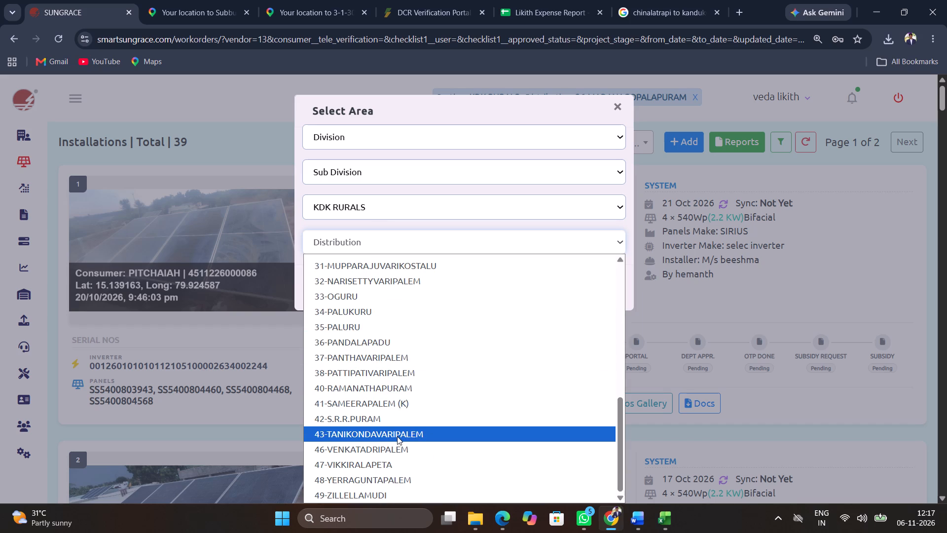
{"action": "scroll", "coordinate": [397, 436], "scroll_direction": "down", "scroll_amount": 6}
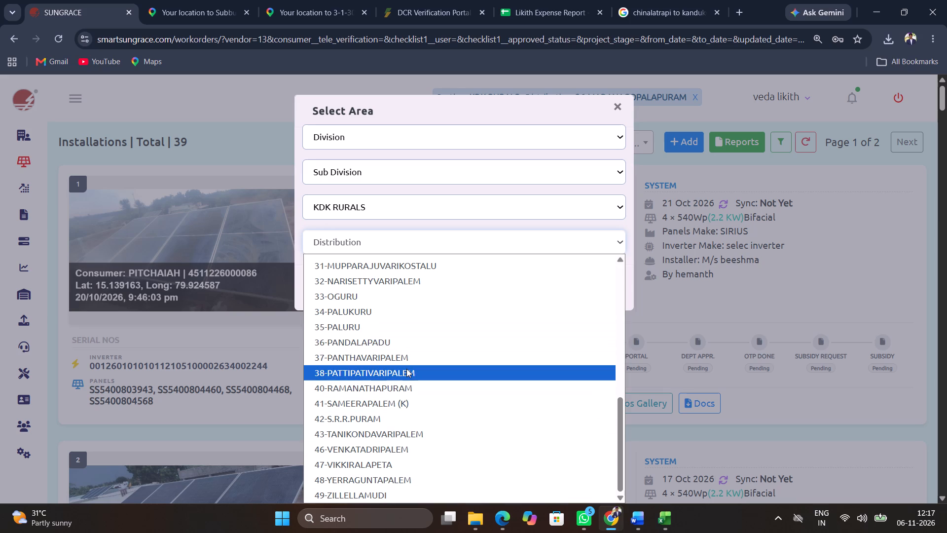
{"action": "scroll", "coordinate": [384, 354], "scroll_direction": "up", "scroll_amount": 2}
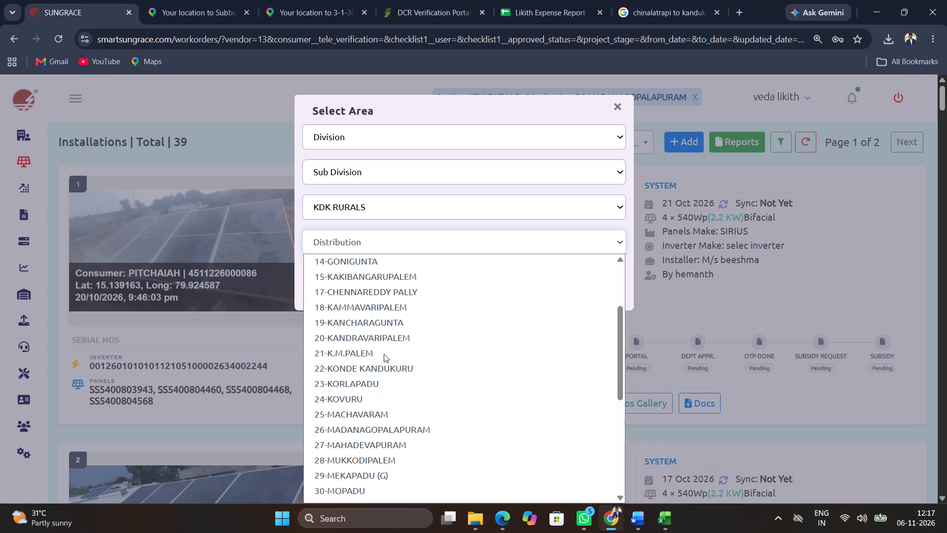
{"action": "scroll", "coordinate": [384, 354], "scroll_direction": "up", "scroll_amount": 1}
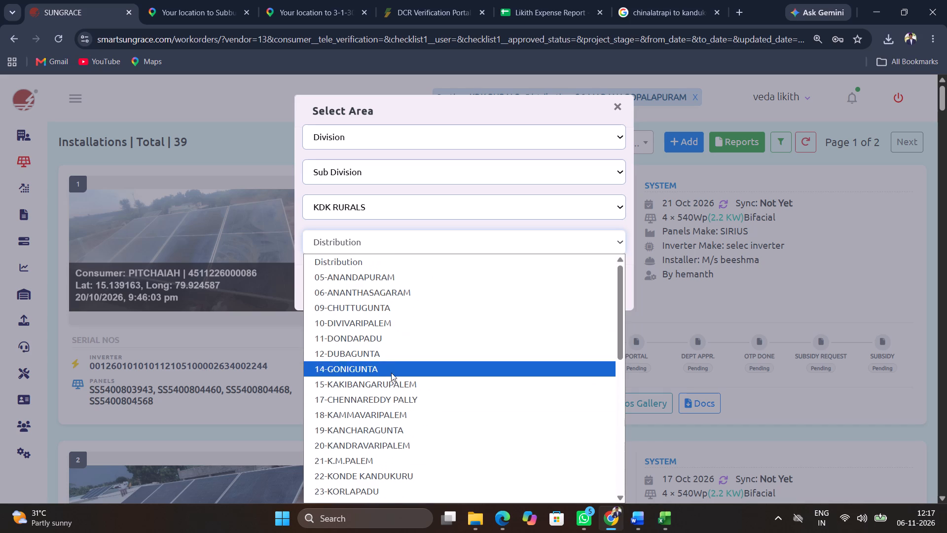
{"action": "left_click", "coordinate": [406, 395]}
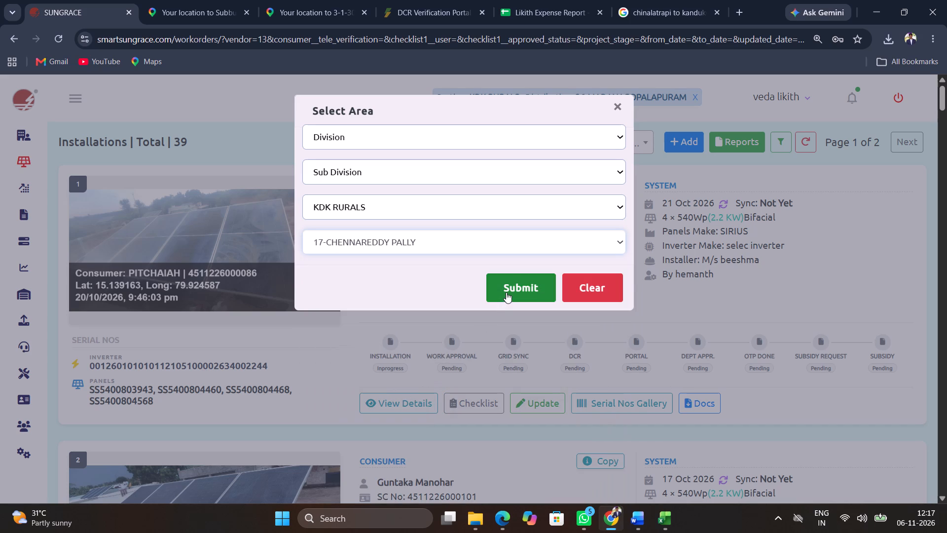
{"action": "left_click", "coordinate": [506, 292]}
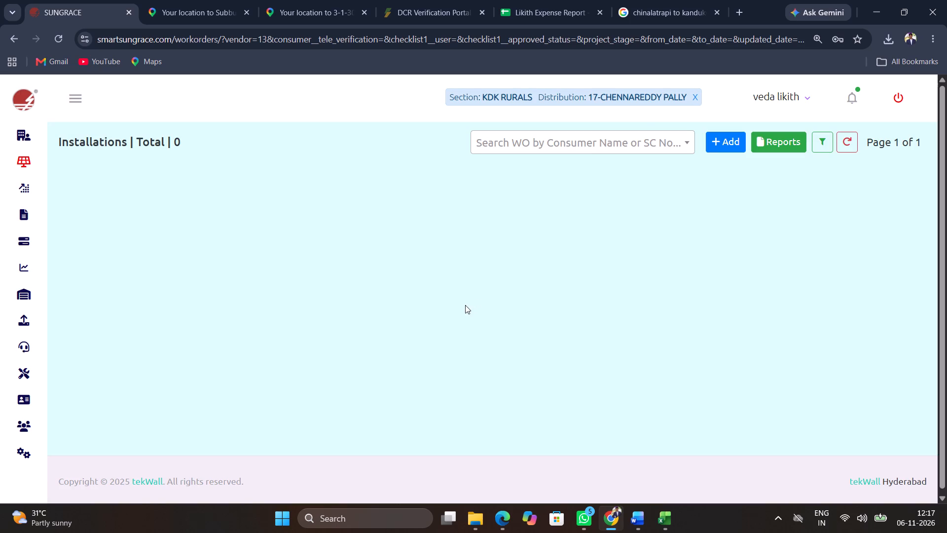
Set the area filter to section KDK RURALS and distribution 11-DONDAPADU.
{"action": "left_click", "coordinate": [632, 102]}
{"action": "left_click", "coordinate": [613, 97]}
{"action": "left_click", "coordinate": [433, 205]}
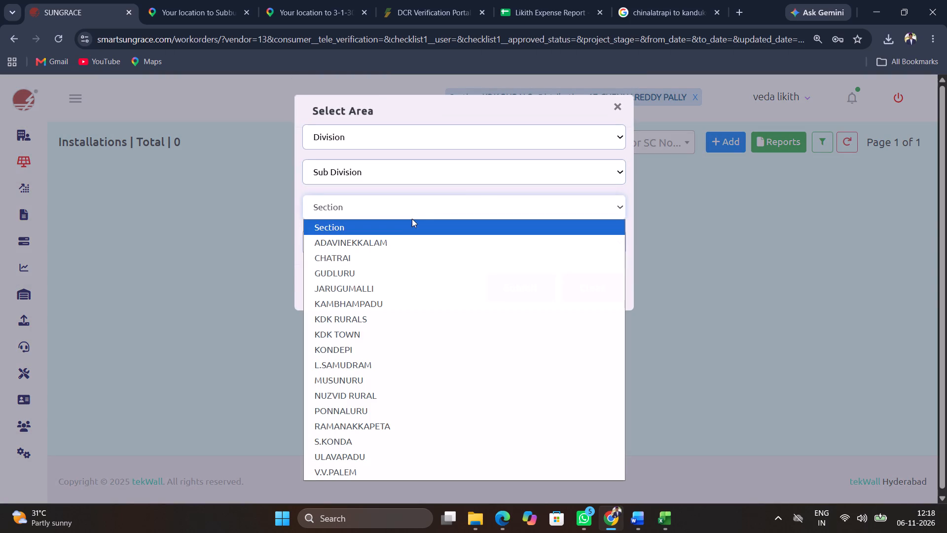
{"action": "left_click", "coordinate": [357, 318]}
{"action": "left_click", "coordinate": [411, 235]}
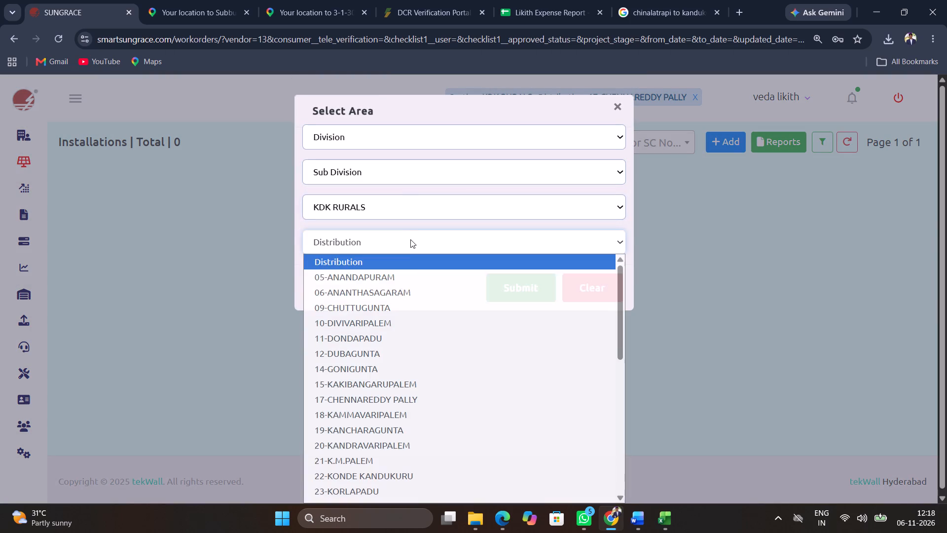
{"action": "left_click", "coordinate": [405, 345]}
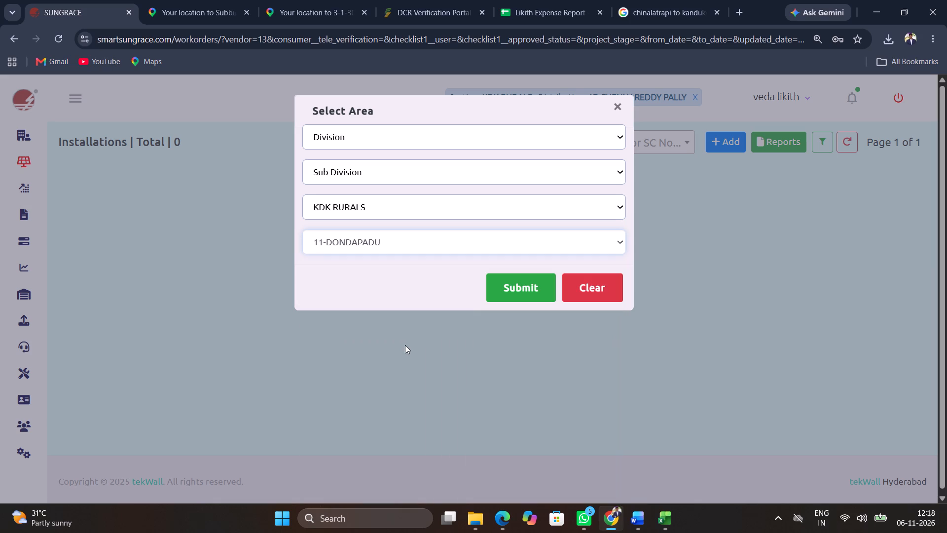
{"action": "left_click_drag", "start_coordinate": [522, 283], "coordinate": [522, 290]}
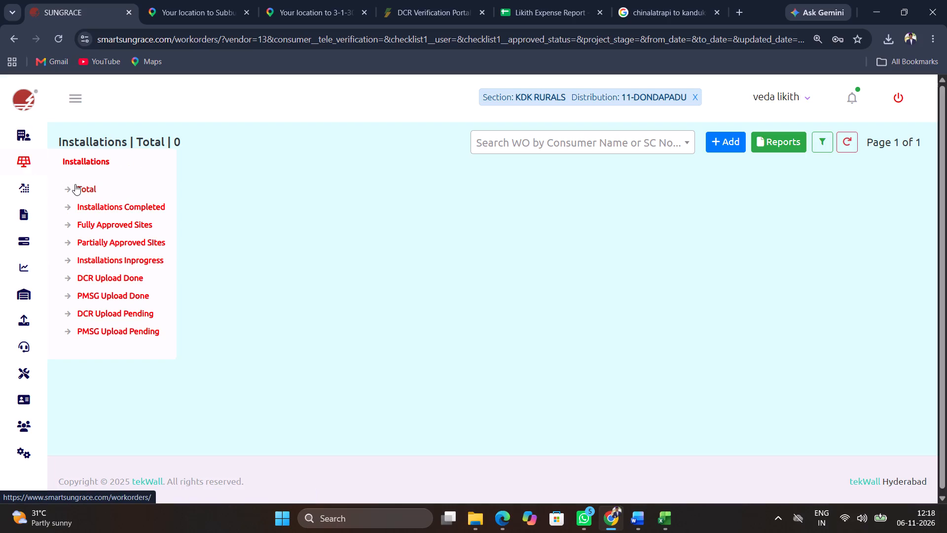
Show the total installations without the vendor filter and look through the 11-DONDAPADU sites, examining photo locations, dates and installers.
{"action": "left_click", "coordinate": [75, 184]}
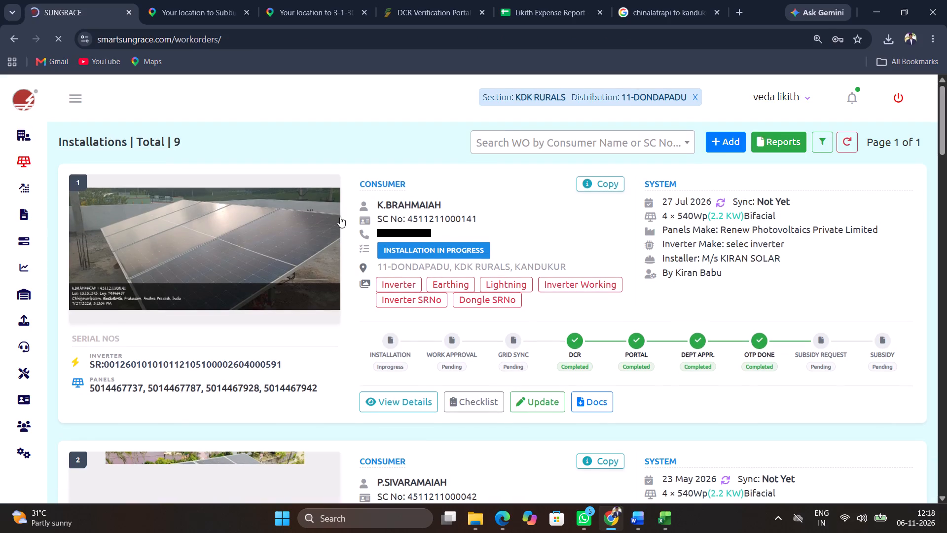
{"action": "scroll", "coordinate": [347, 255], "scroll_direction": "down", "scroll_amount": 3}
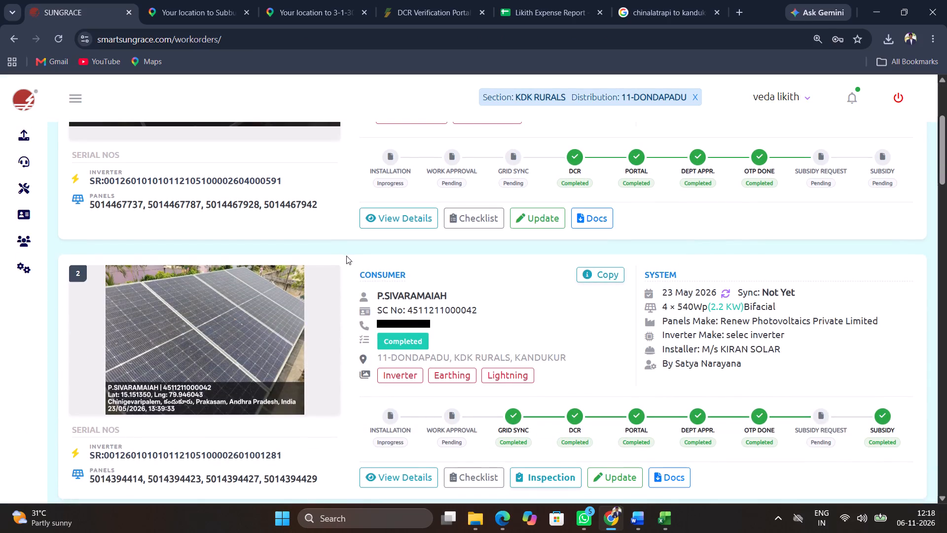
{"action": "scroll", "coordinate": [346, 256], "scroll_direction": "down", "scroll_amount": 2}
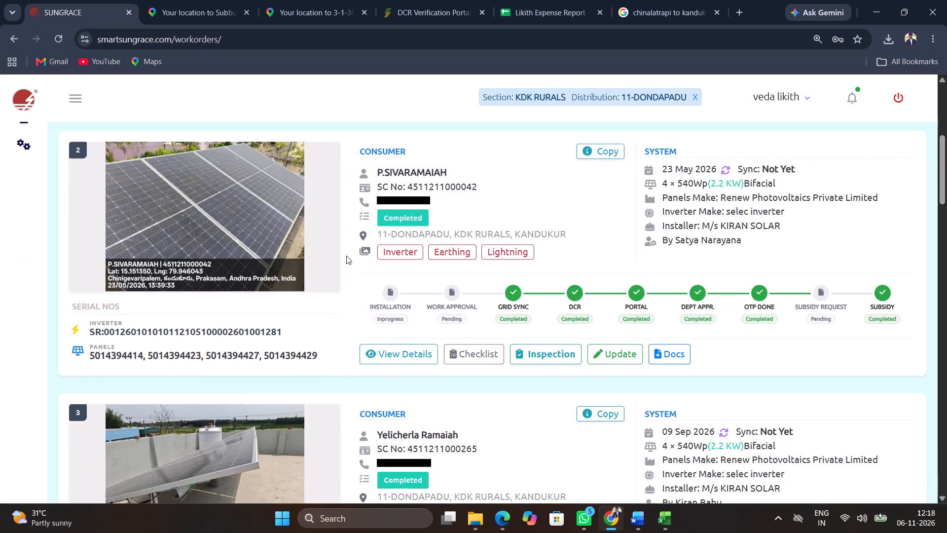
{"action": "scroll", "coordinate": [346, 256], "scroll_direction": "down", "scroll_amount": 9}
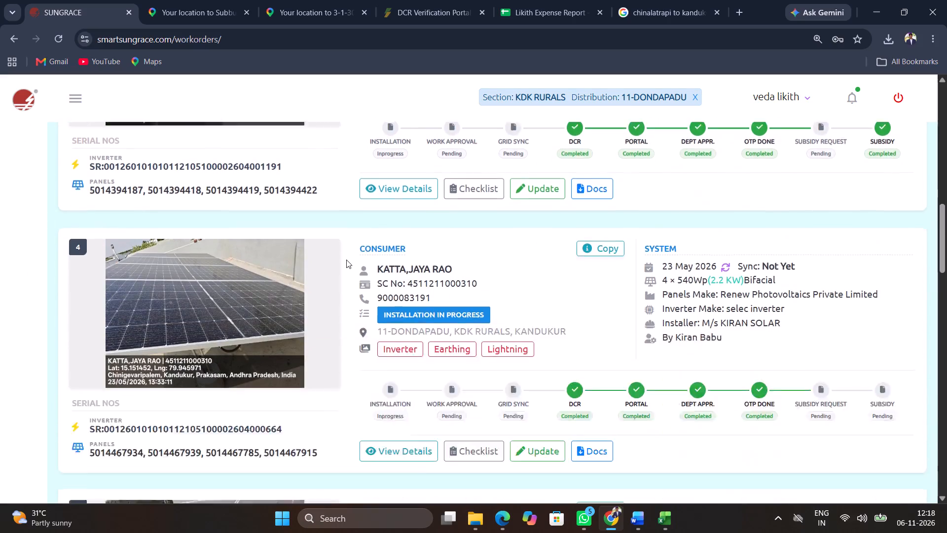
{"action": "scroll", "coordinate": [346, 260], "scroll_direction": "down", "scroll_amount": 5}
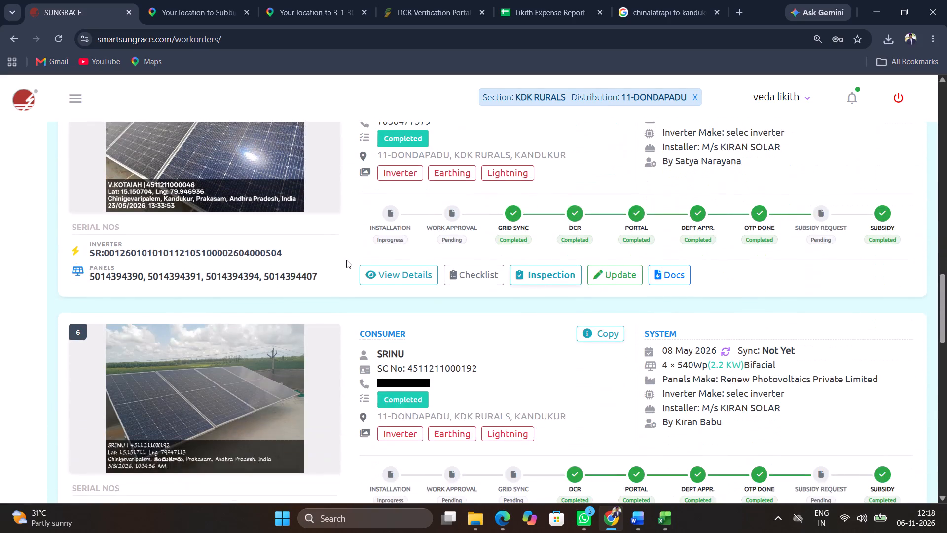
{"action": "scroll", "coordinate": [346, 260], "scroll_direction": "down", "scroll_amount": 7}
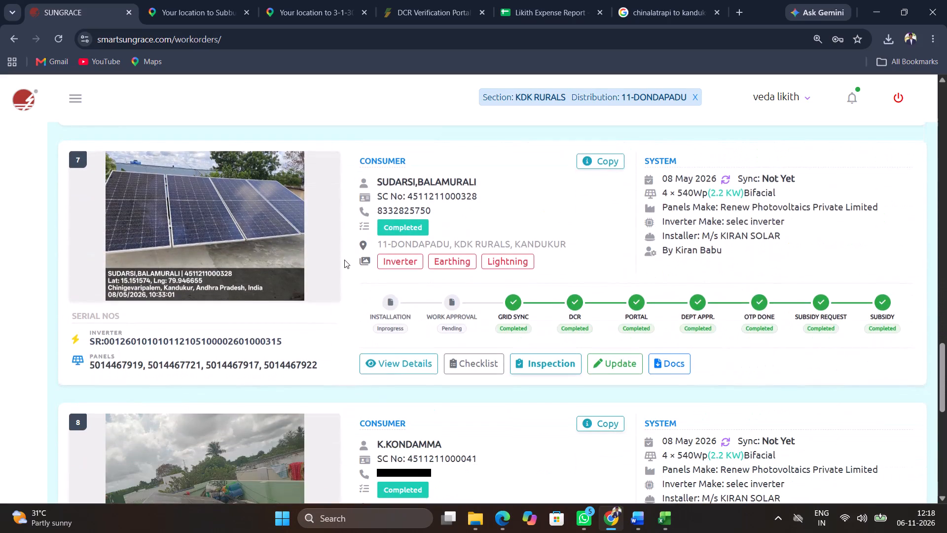
{"action": "scroll", "coordinate": [327, 253], "scroll_direction": "down", "scroll_amount": 5}
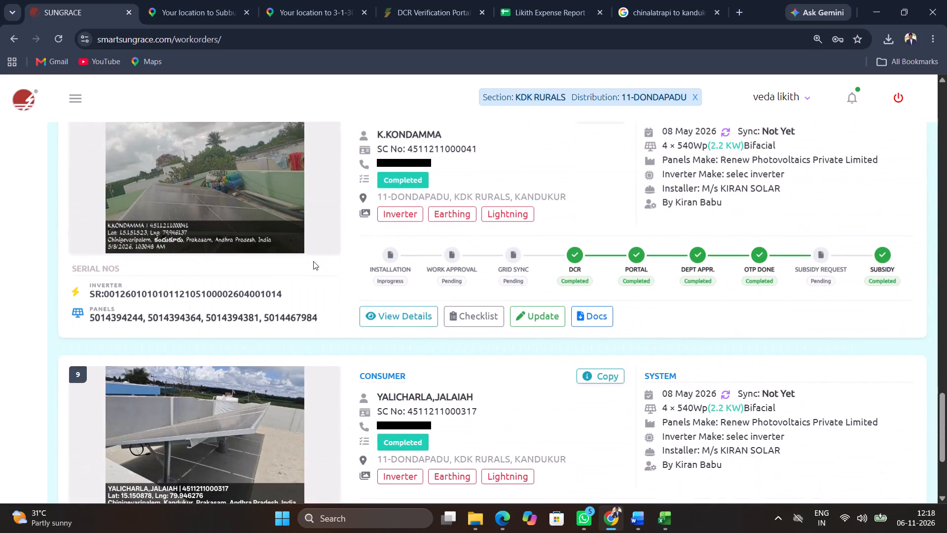
{"action": "scroll", "coordinate": [313, 261], "scroll_direction": "down", "scroll_amount": 10}
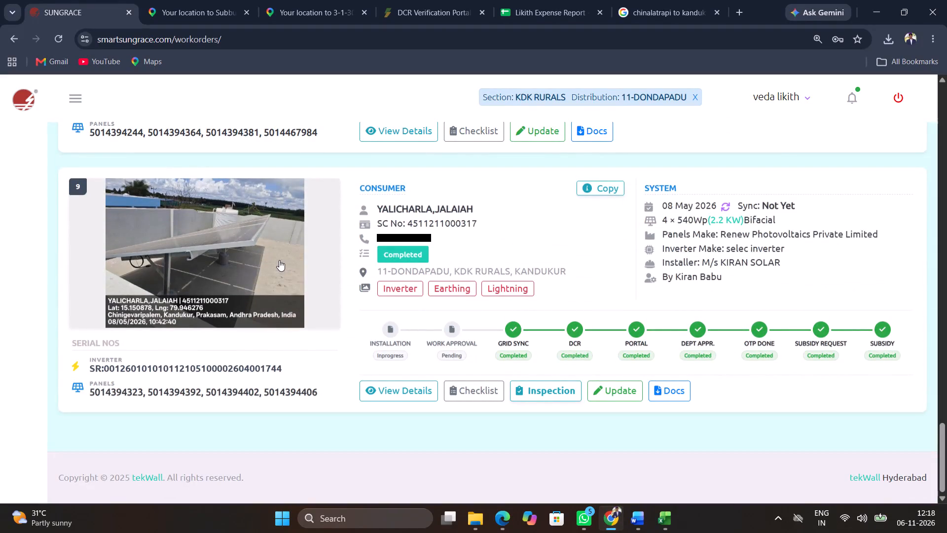
{"action": "scroll", "coordinate": [279, 260], "scroll_direction": "down", "scroll_amount": 3}
{"action": "scroll", "coordinate": [277, 256], "scroll_direction": "up", "scroll_amount": 5}
{"action": "scroll", "coordinate": [283, 254], "scroll_direction": "up", "scroll_amount": 17}
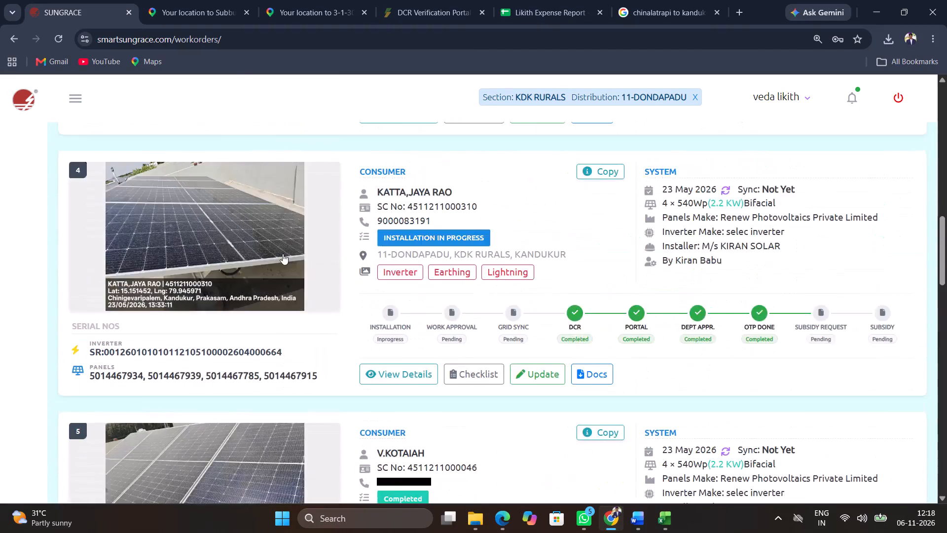
{"action": "scroll", "coordinate": [283, 254], "scroll_direction": "up", "scroll_amount": 17}
{"action": "scroll", "coordinate": [283, 254], "scroll_direction": "up", "scroll_amount": 6}
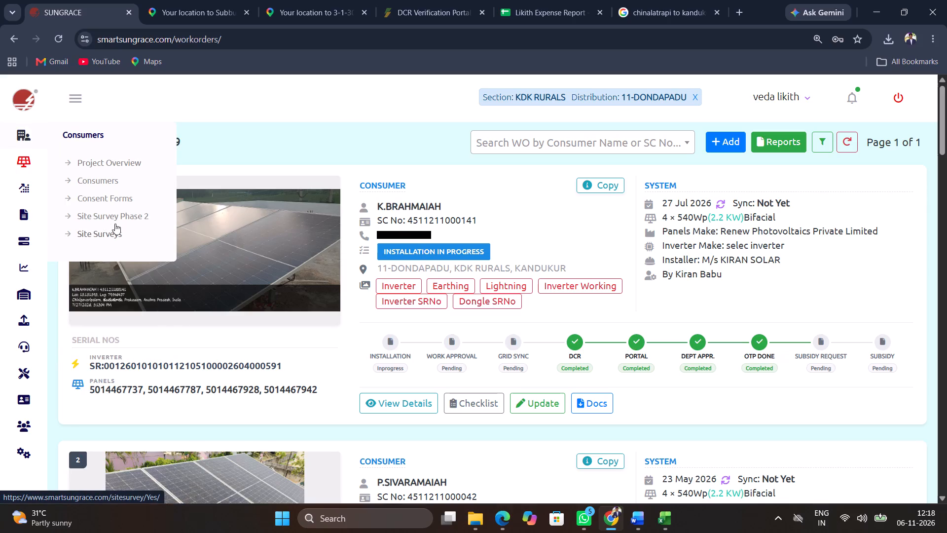
Open the Site Survey Phase 2 list for the 11-DONDAPADU distribution.
{"action": "left_click", "coordinate": [117, 209]}
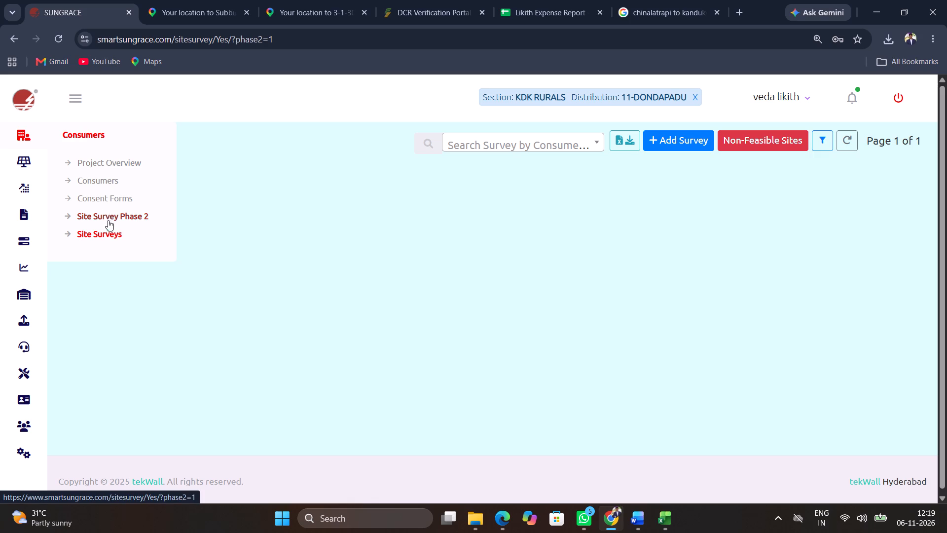
{"action": "left_click", "coordinate": [108, 220]}
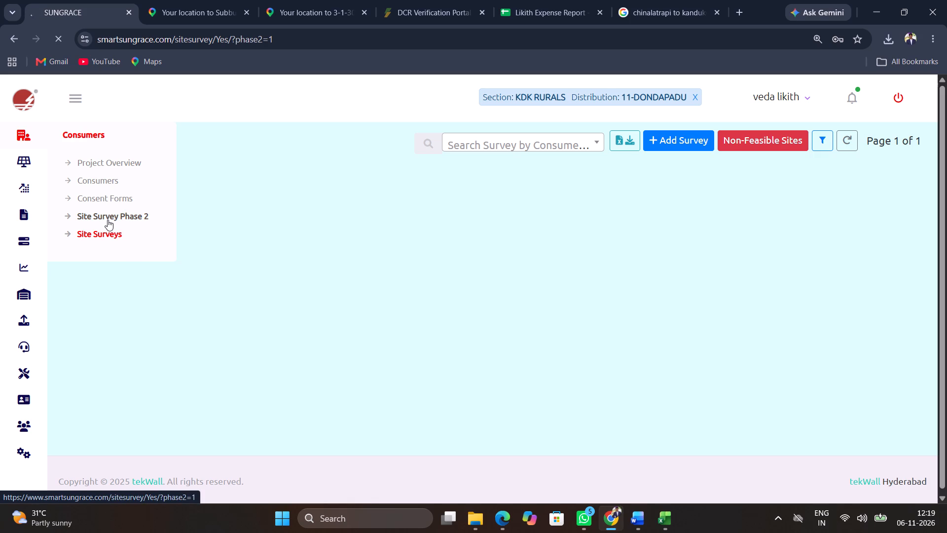
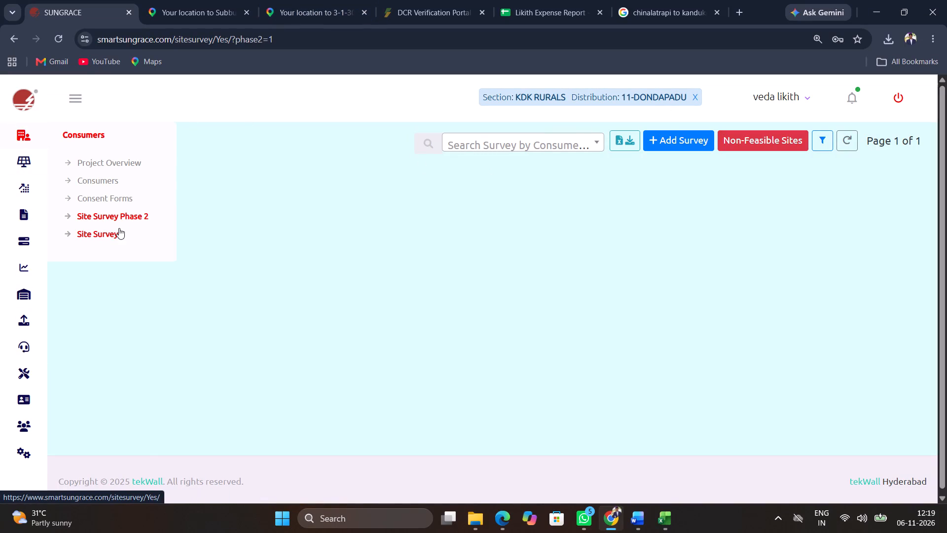
Open the Site Survey list of feasible sites for the 11-DONDAPADU distribution.
{"action": "left_click", "coordinate": [118, 230]}
{"action": "left_click", "coordinate": [698, 98]}
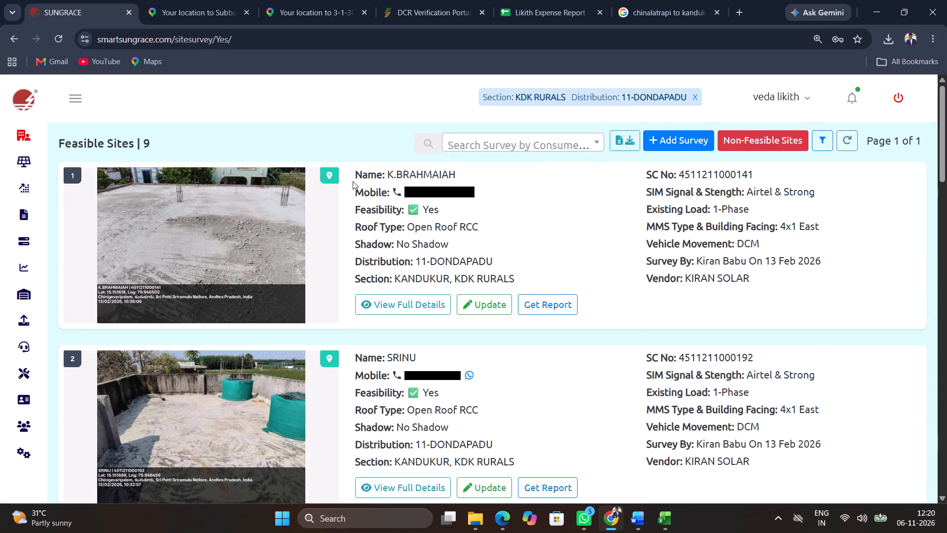
Open the first 11-DONDAPADU site's map location and get directions to it from Kandukur, Andhra Pradesh.
{"action": "left_click", "coordinate": [332, 178]}
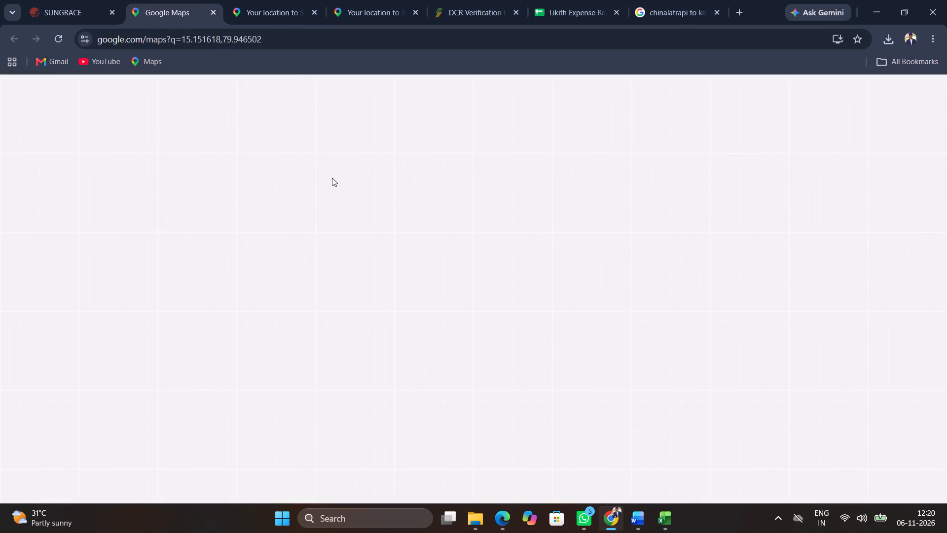
{"action": "left_click", "coordinate": [73, 298]}
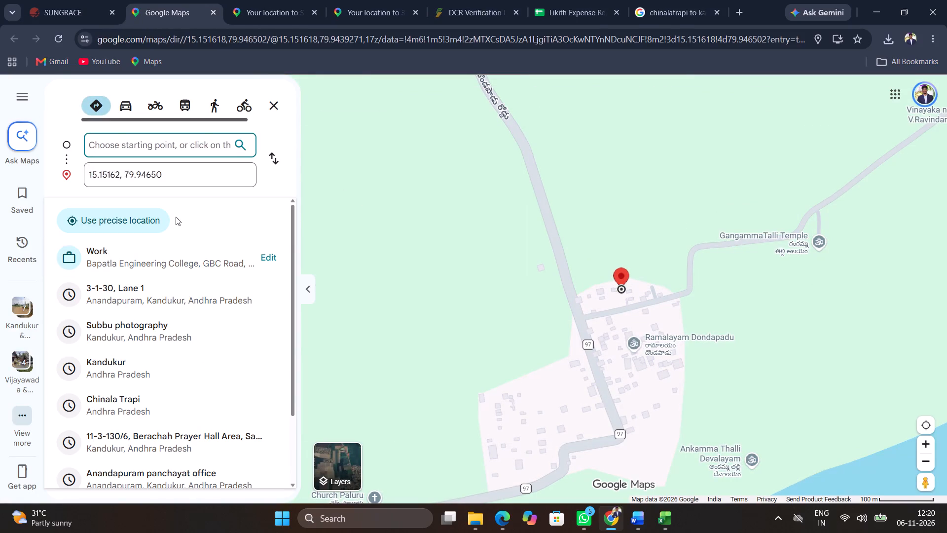
{"action": "left_click", "coordinate": [179, 157]}
{"action": "left_click", "coordinate": [179, 148]}
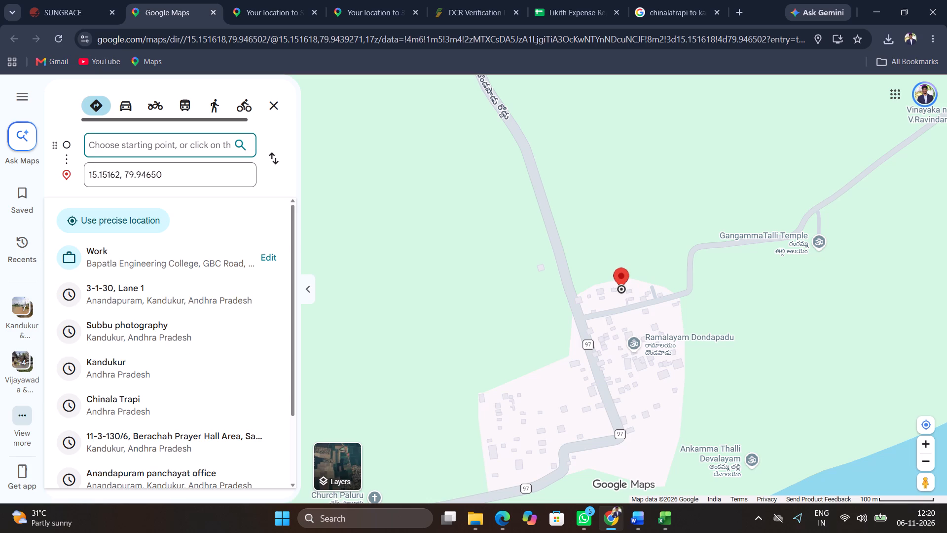
{"action": "scroll", "coordinate": [152, 258], "scroll_direction": "down", "scroll_amount": 4}
{"action": "scroll", "coordinate": [164, 296], "scroll_direction": "down", "scroll_amount": 4}
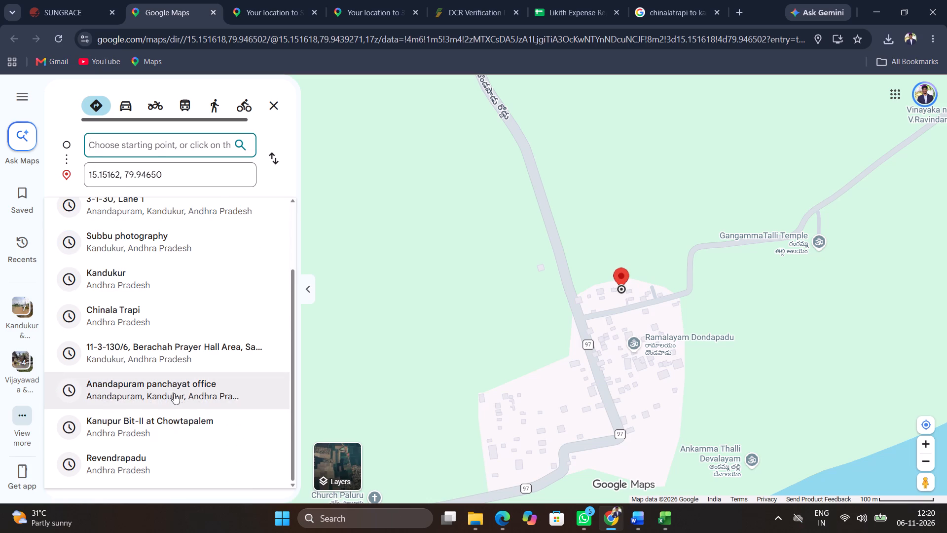
{"action": "left_click", "coordinate": [159, 151]}
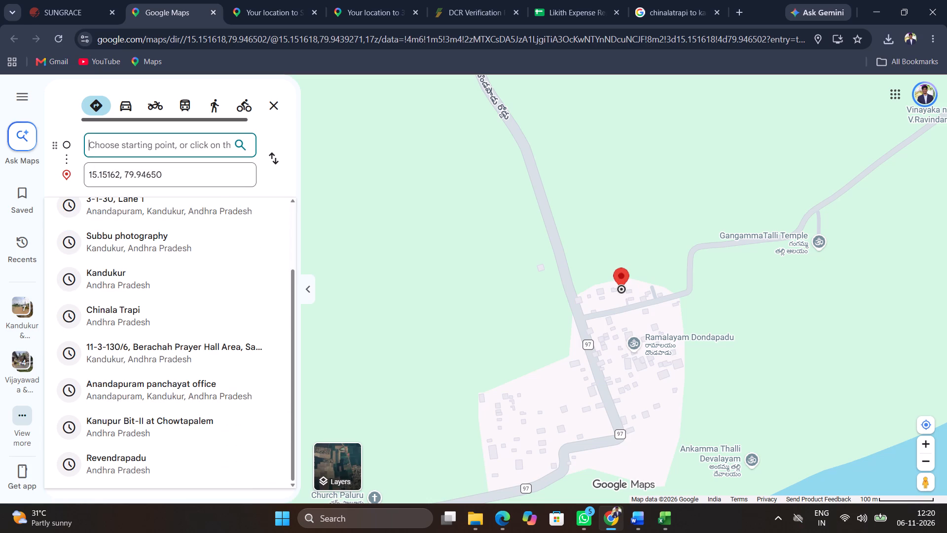
{"action": "key", "text": "k"}
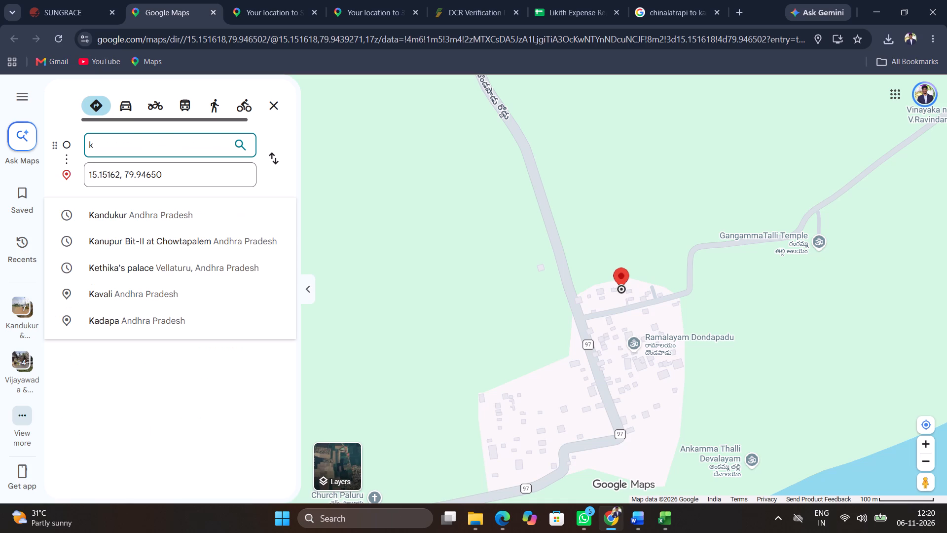
{"action": "key", "text": "a"}
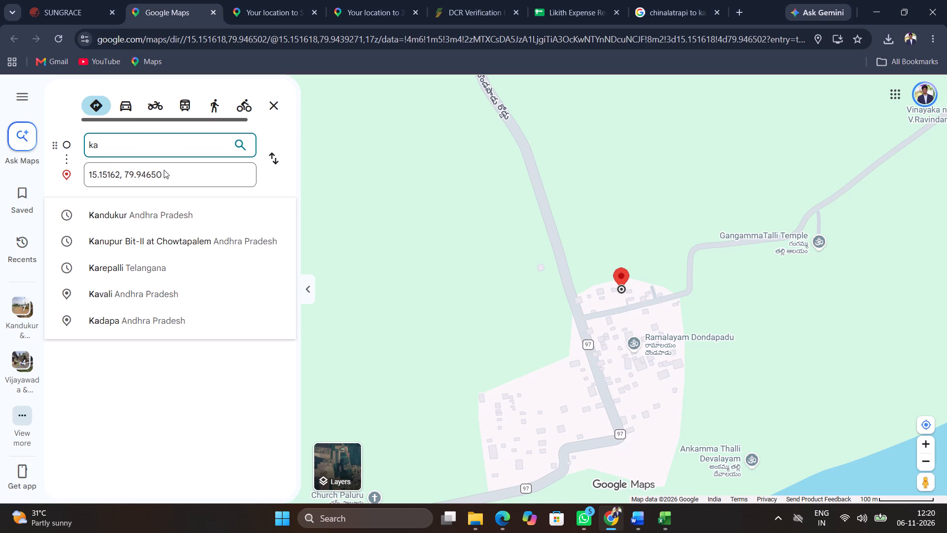
{"action": "left_click", "coordinate": [180, 216]}
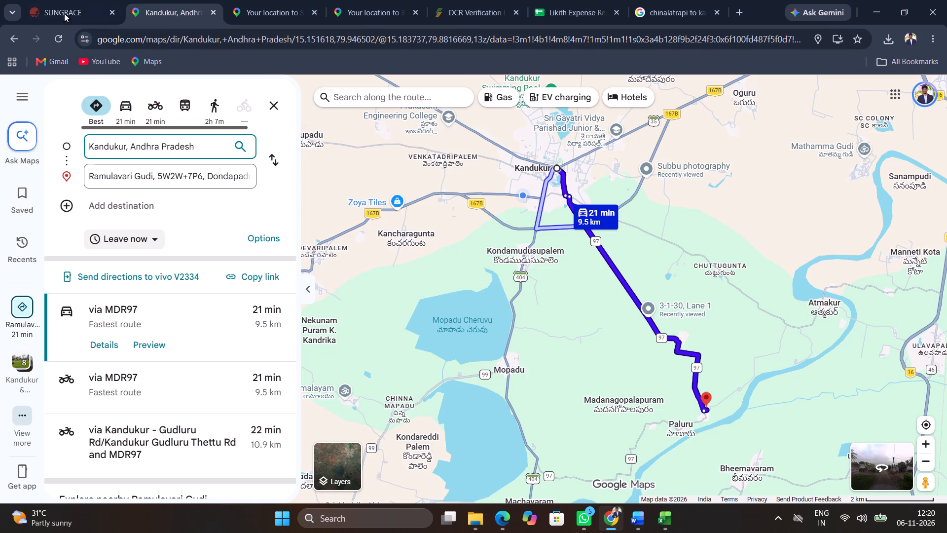
Return to the feasible sites list and highlight the distribution name DONDAPADU in the first site's details.
{"action": "left_click", "coordinate": [54, 0]}
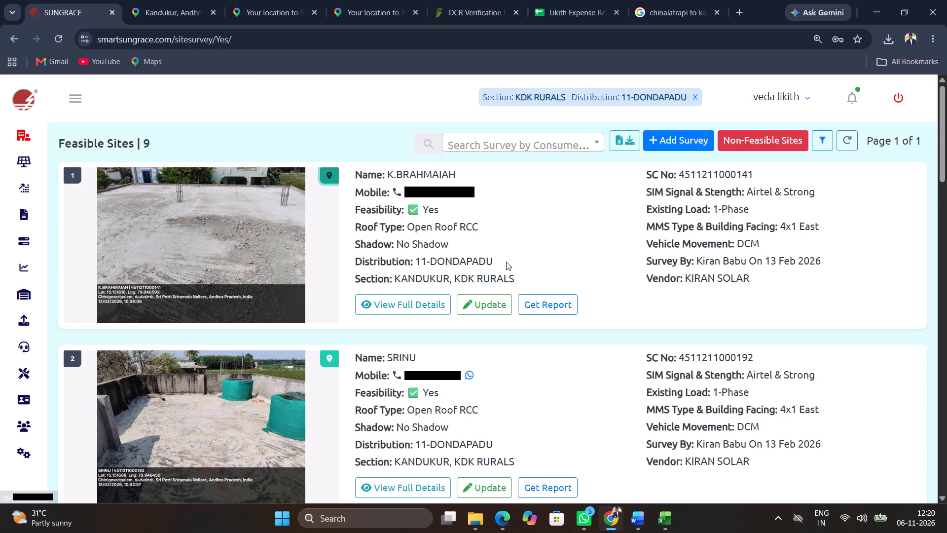
{"action": "left_click_drag", "start_coordinate": [501, 261], "coordinate": [438, 273]}
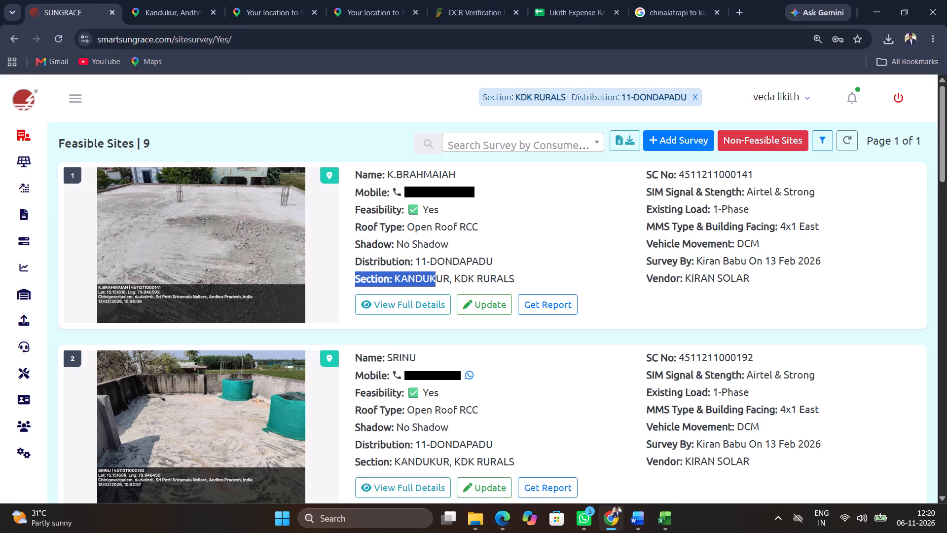
{"action": "left_click_drag", "start_coordinate": [438, 273], "coordinate": [429, 265]}
{"action": "left_click", "coordinate": [429, 265]}
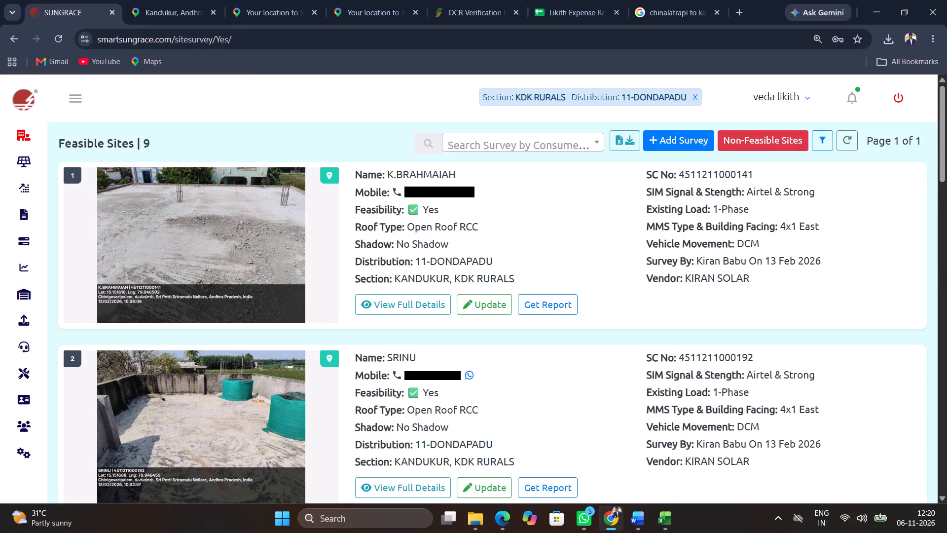
{"action": "left_click_drag", "start_coordinate": [429, 261], "coordinate": [524, 270]}
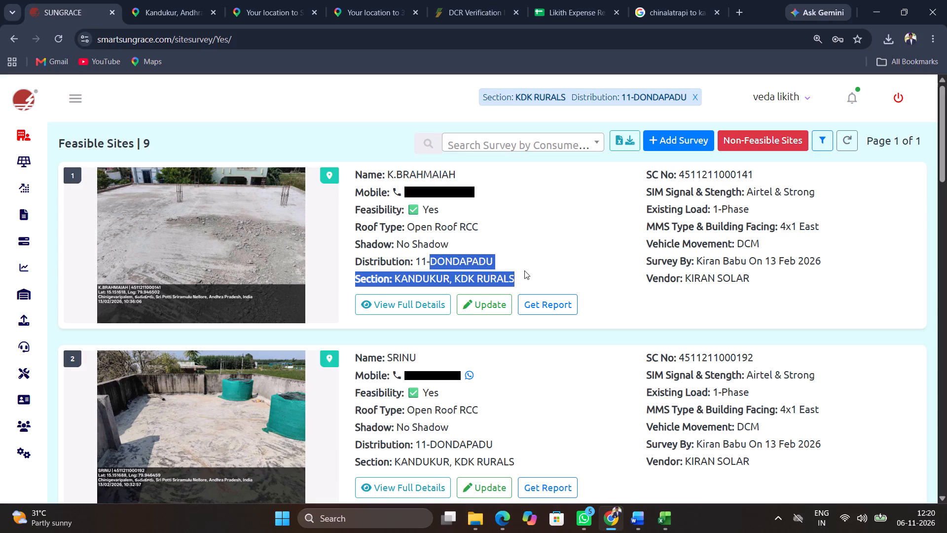
{"action": "left_click_drag", "start_coordinate": [524, 270], "coordinate": [523, 259]}
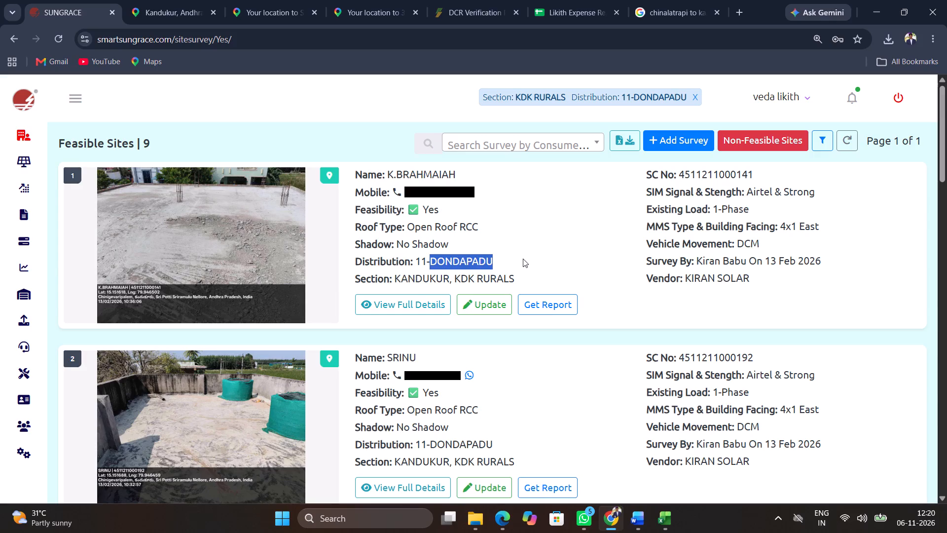
Reopen the area filter, set the section to KDK RURALS and look through its distributions for another village.
{"action": "left_click", "coordinate": [642, 97]}
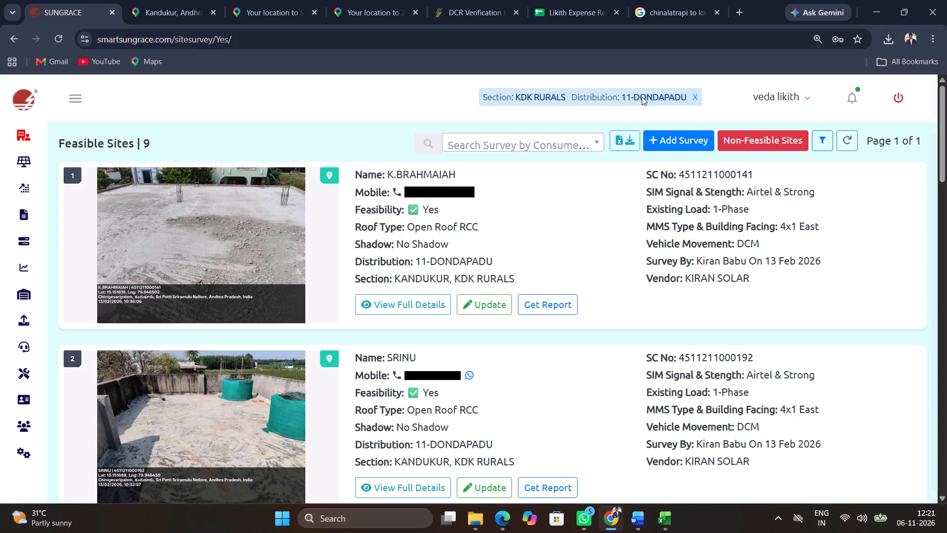
{"action": "left_click", "coordinate": [411, 211]}
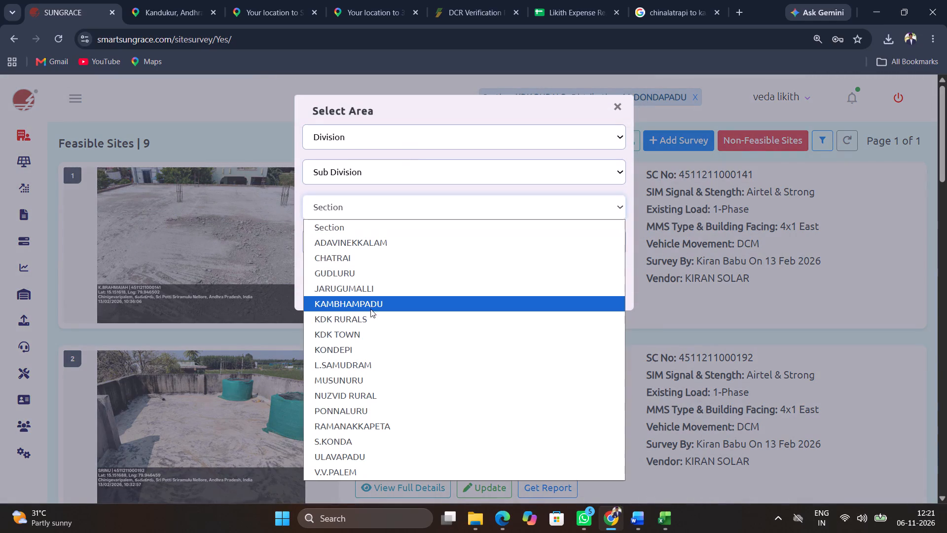
{"action": "left_click", "coordinate": [364, 319]}
{"action": "left_click", "coordinate": [387, 243]}
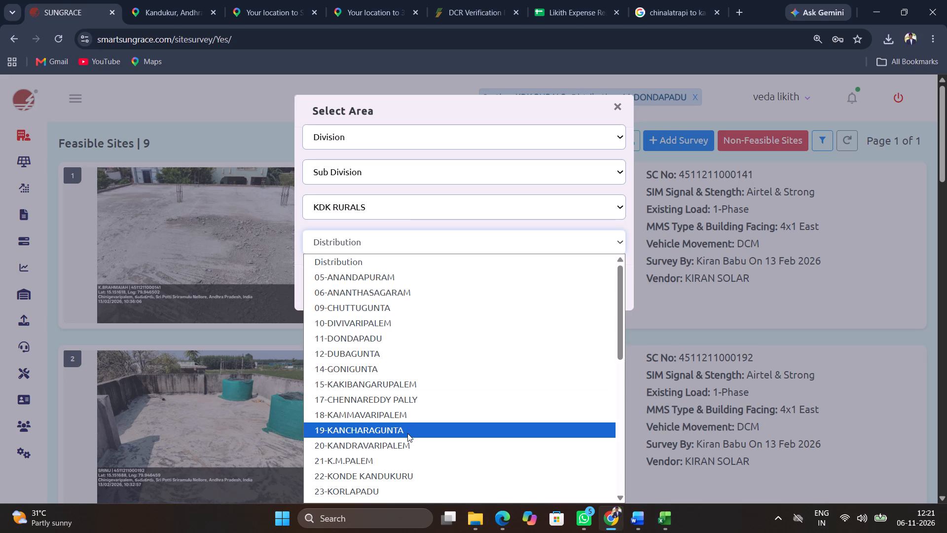
{"action": "scroll", "coordinate": [410, 444], "scroll_direction": "down", "scroll_amount": 1}
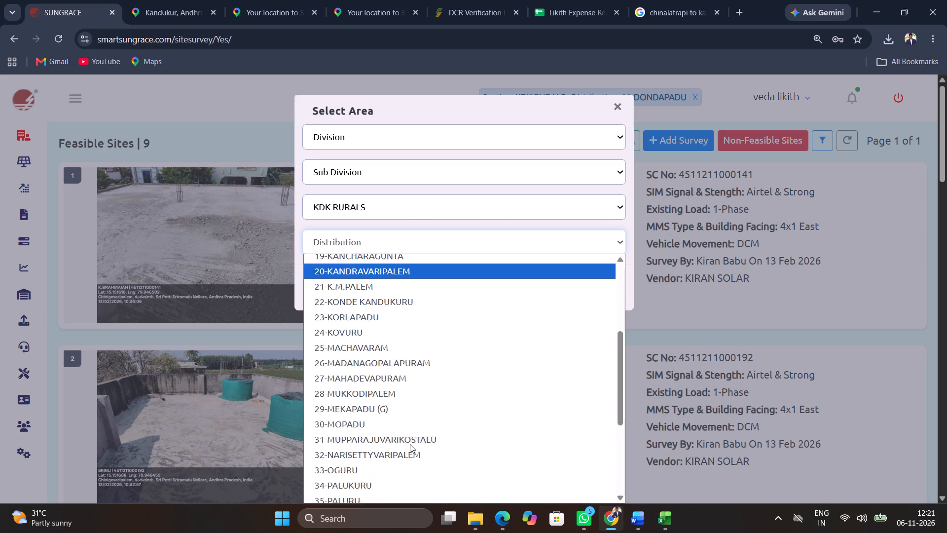
{"action": "scroll", "coordinate": [410, 444], "scroll_direction": "down", "scroll_amount": 7}
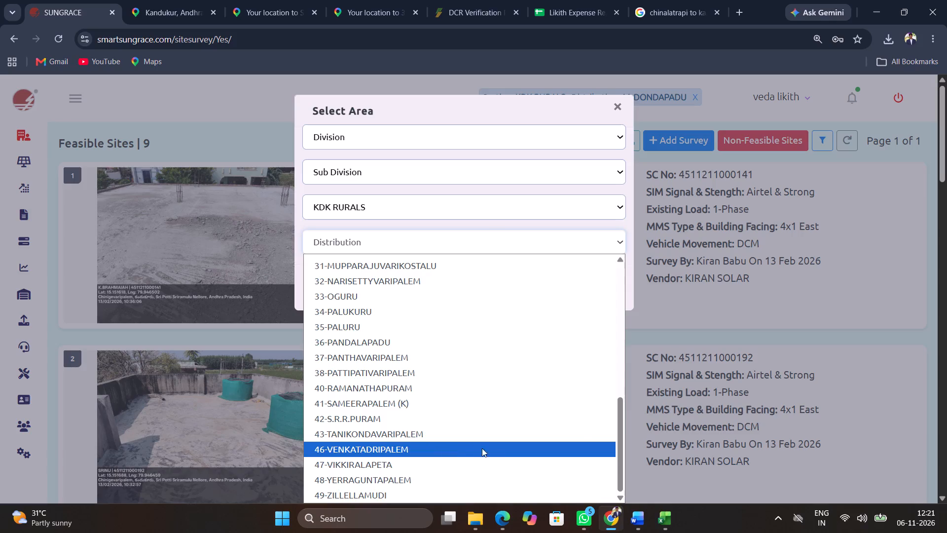
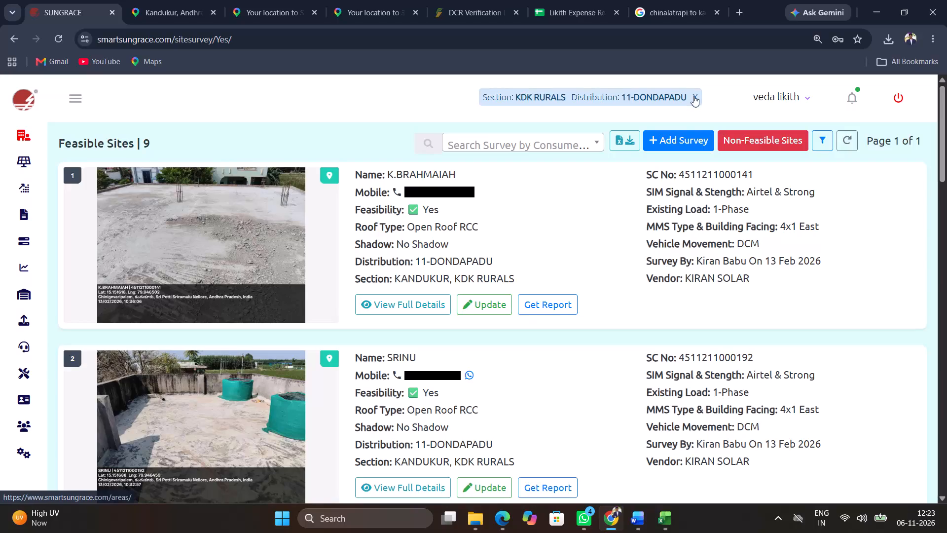
Close the three Google Maps pages left over from the earlier route lookups.
{"action": "left_click", "coordinate": [213, 10]}
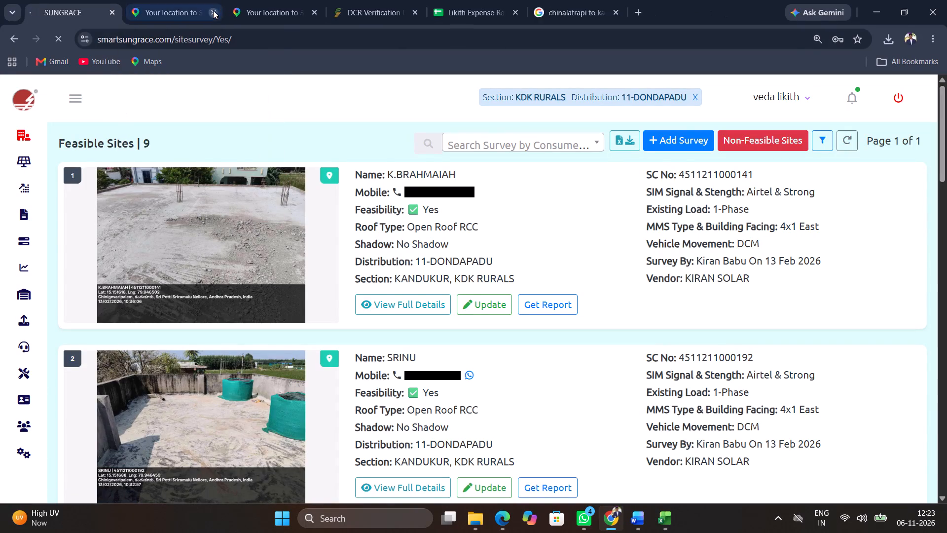
{"action": "left_click", "coordinate": [213, 10]}
{"action": "left_click", "coordinate": [213, 10]}
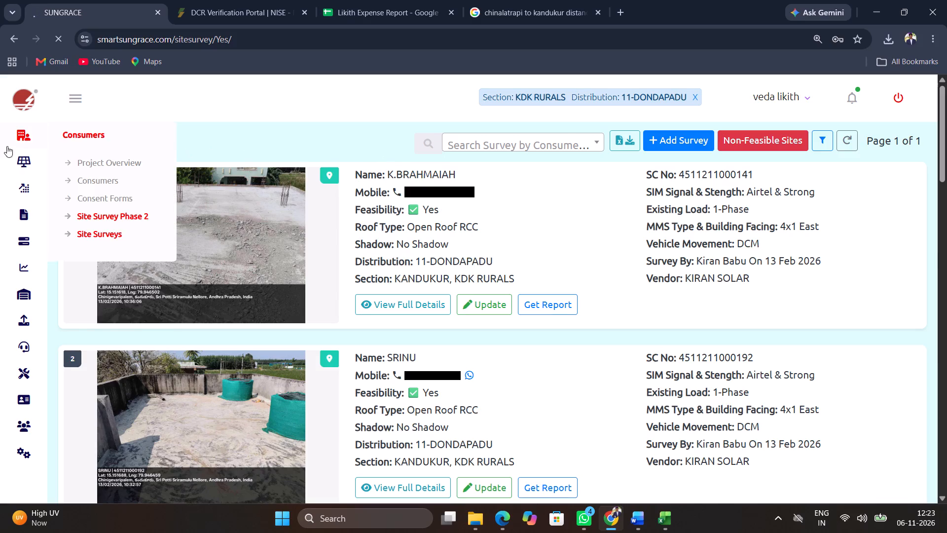
Search the total Installations list for the copied consumer and highlight the distribution name MUKKODIPALEM in the record.
{"action": "left_click", "coordinate": [87, 187]}
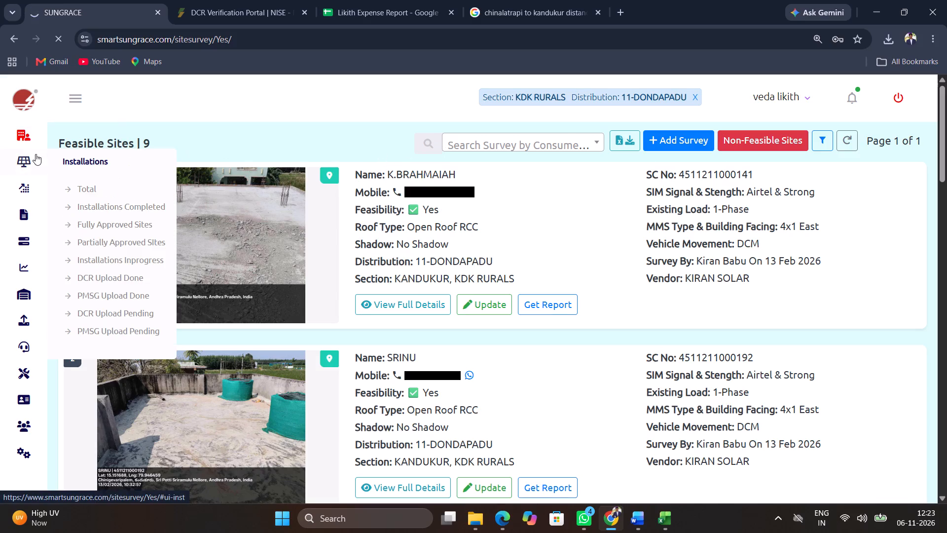
{"action": "left_click", "coordinate": [96, 186]}
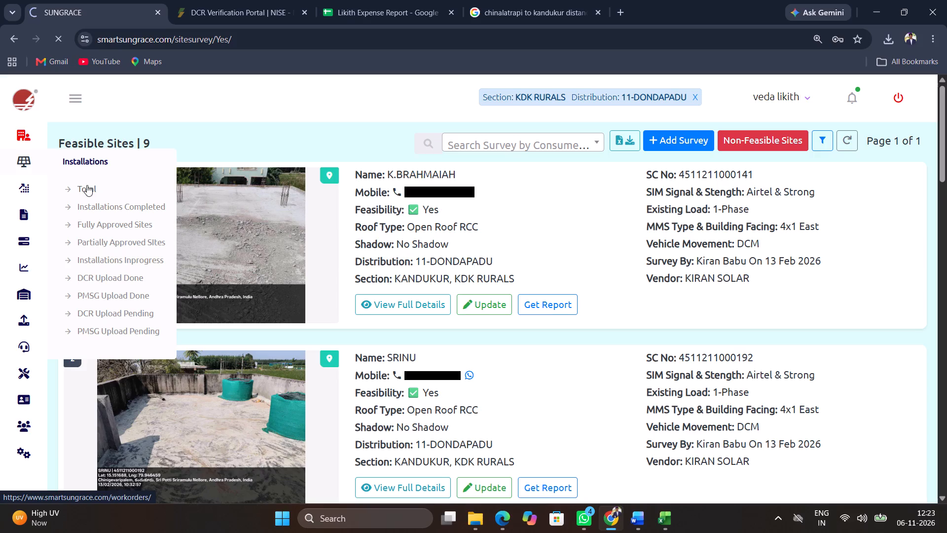
{"action": "left_click", "coordinate": [87, 185]}
{"action": "left_click", "coordinate": [87, 185]}
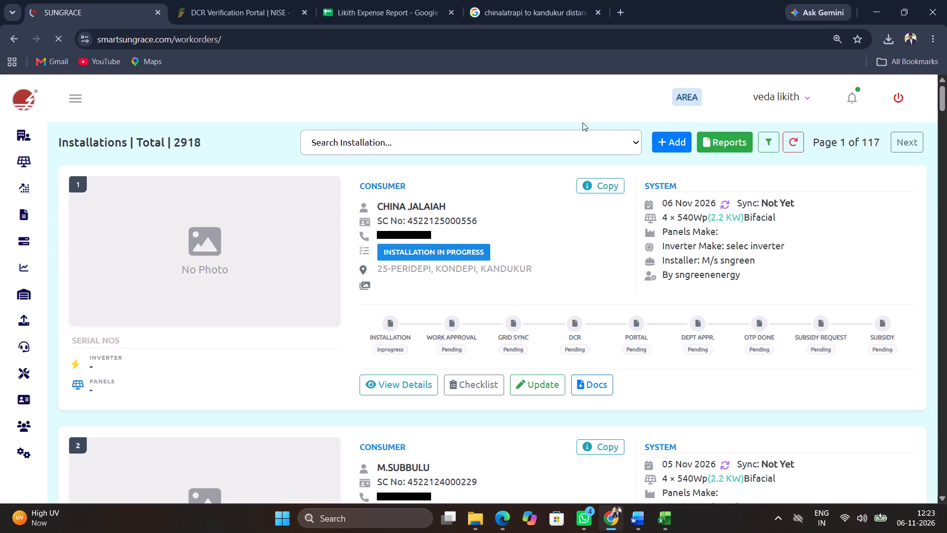
{"action": "left_click", "coordinate": [557, 139]}
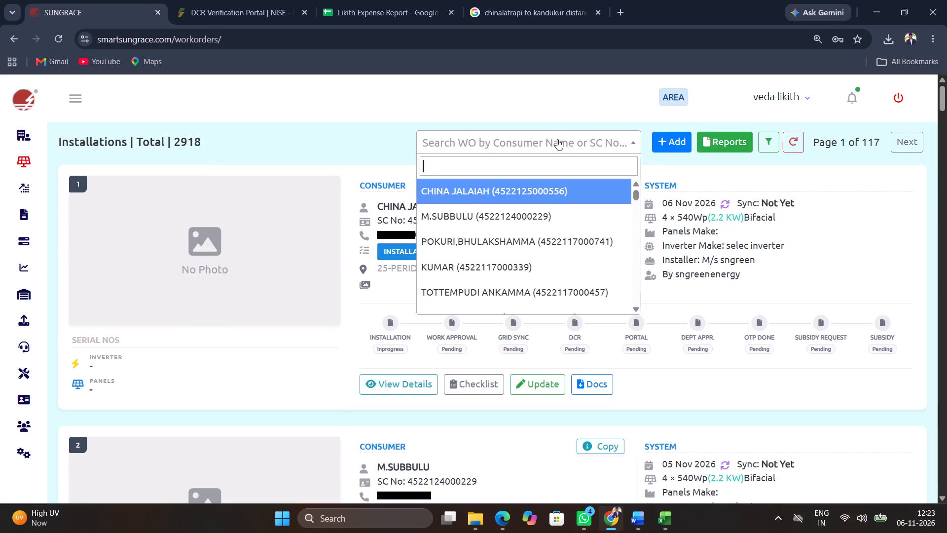
{"action": "key", "text": "ctrl+v"}
{"action": "key", "text": "Return"}
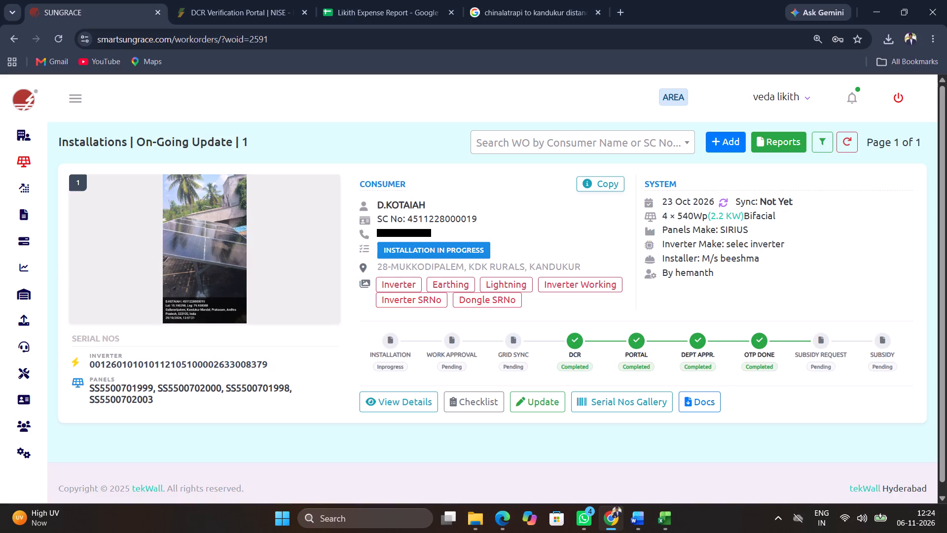
{"action": "left_click_drag", "start_coordinate": [393, 266], "coordinate": [410, 269]}
{"action": "left_click_drag", "start_coordinate": [410, 269], "coordinate": [463, 260]}
{"action": "left_click", "coordinate": [431, 113]}
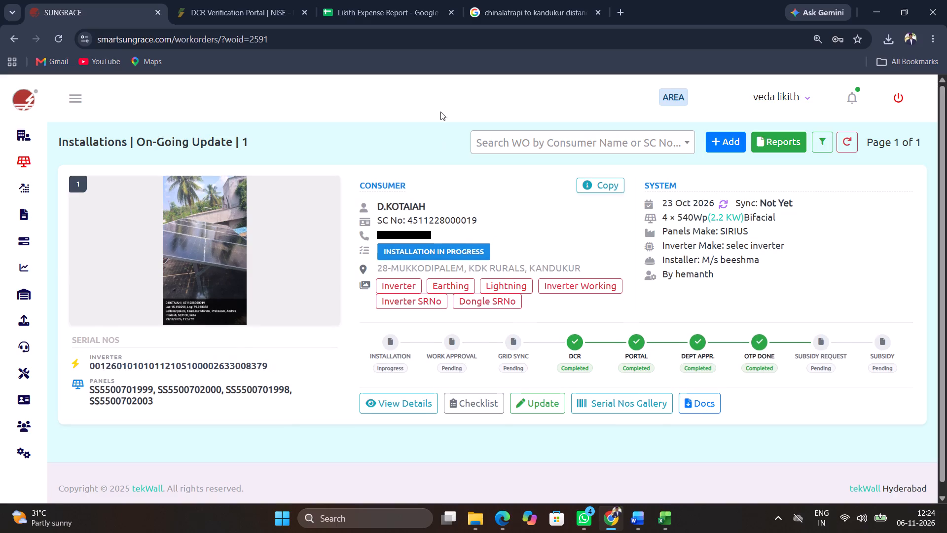
Set the area filter to section KDK RURALS and distribution 28-MUKKODIPALEM.
{"action": "left_click", "coordinate": [670, 98]}
{"action": "left_click", "coordinate": [357, 204]}
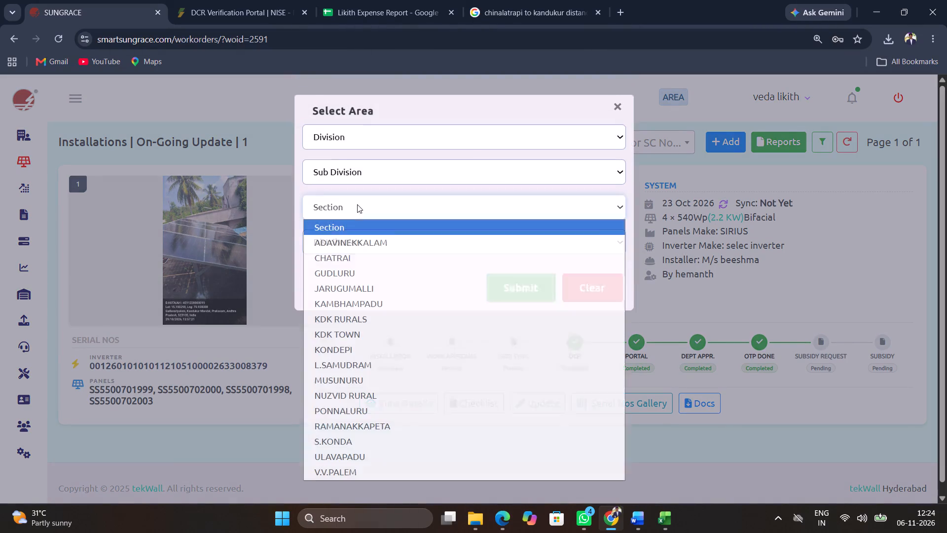
{"action": "left_click", "coordinate": [376, 321]}
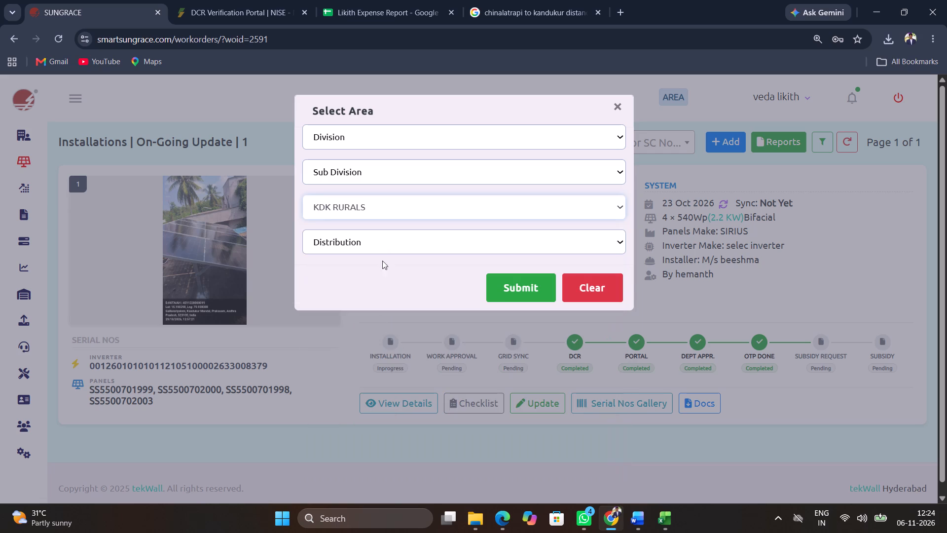
{"action": "left_click", "coordinate": [389, 247]}
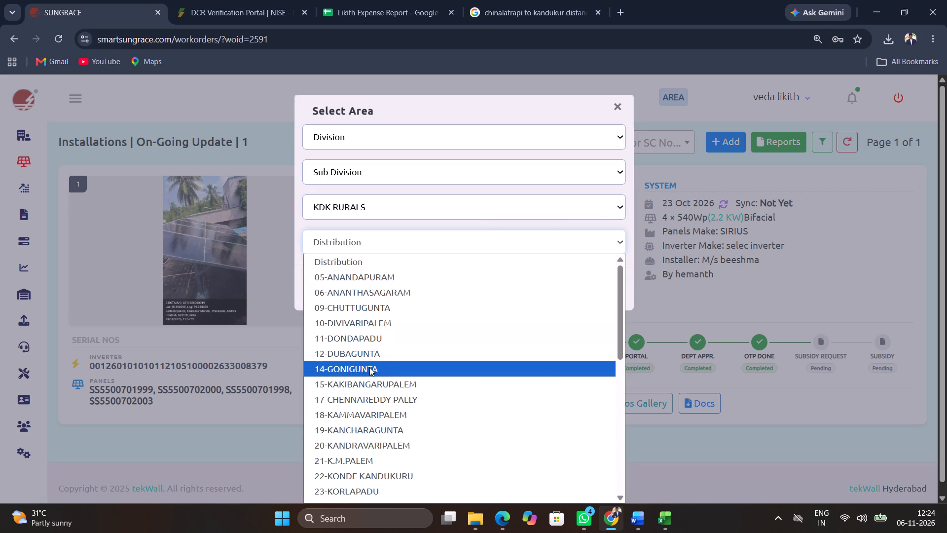
{"action": "scroll", "coordinate": [369, 367], "scroll_direction": "down", "scroll_amount": 1}
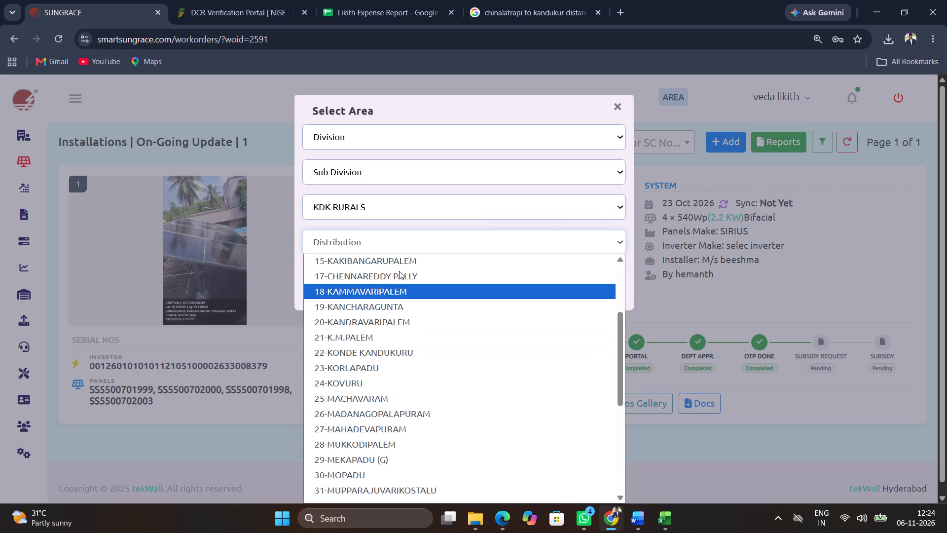
{"action": "left_click", "coordinate": [390, 440]}
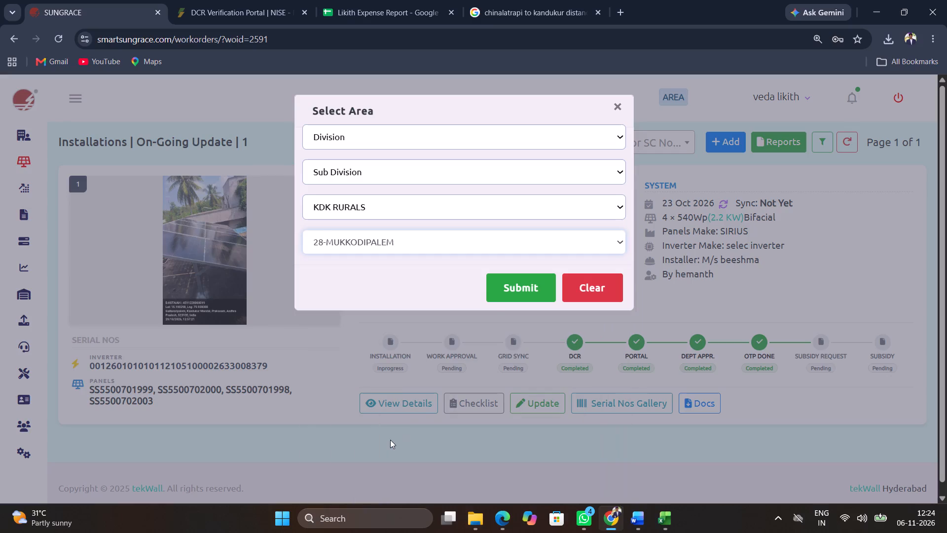
{"action": "left_click", "coordinate": [504, 297]}
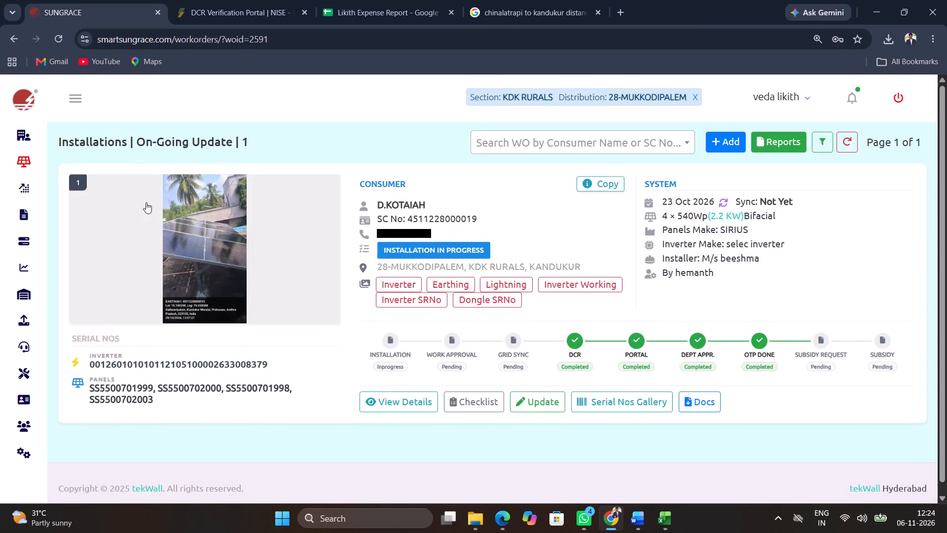
From the Site Survey Phase 2 list, get map directions to the first 28-MUKKODIPALEM site, starting at the current location, and return to the list.
{"action": "left_click", "coordinate": [100, 212]}
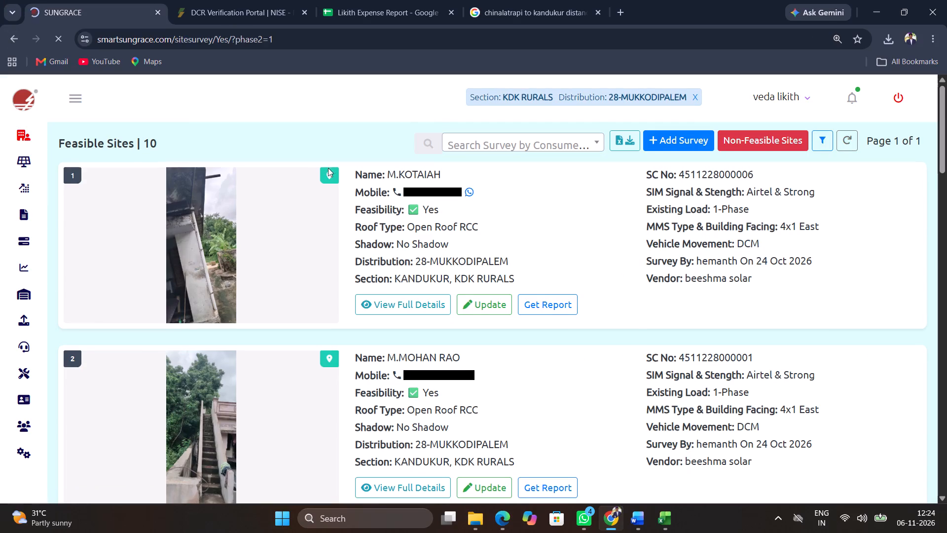
{"action": "left_click_drag", "start_coordinate": [329, 175], "coordinate": [329, 181]}
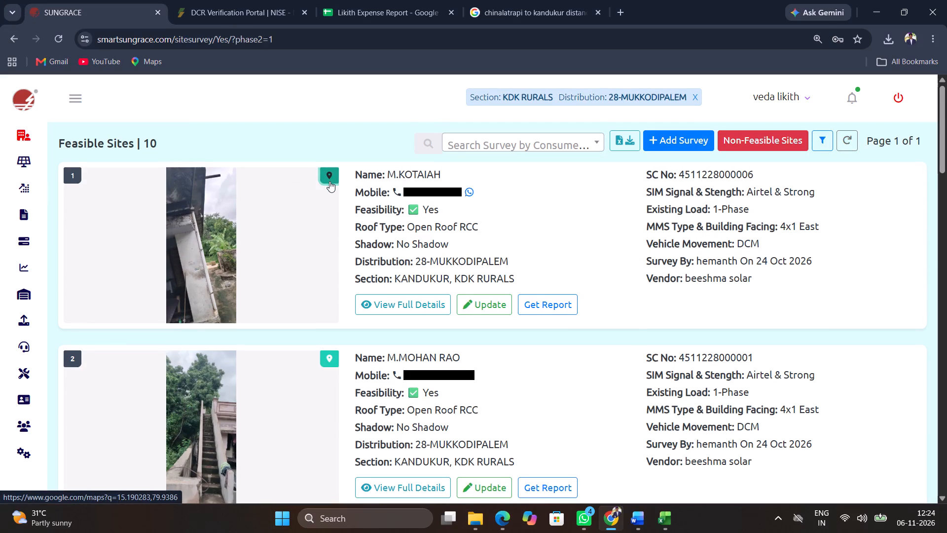
{"action": "left_click", "coordinate": [331, 177]}
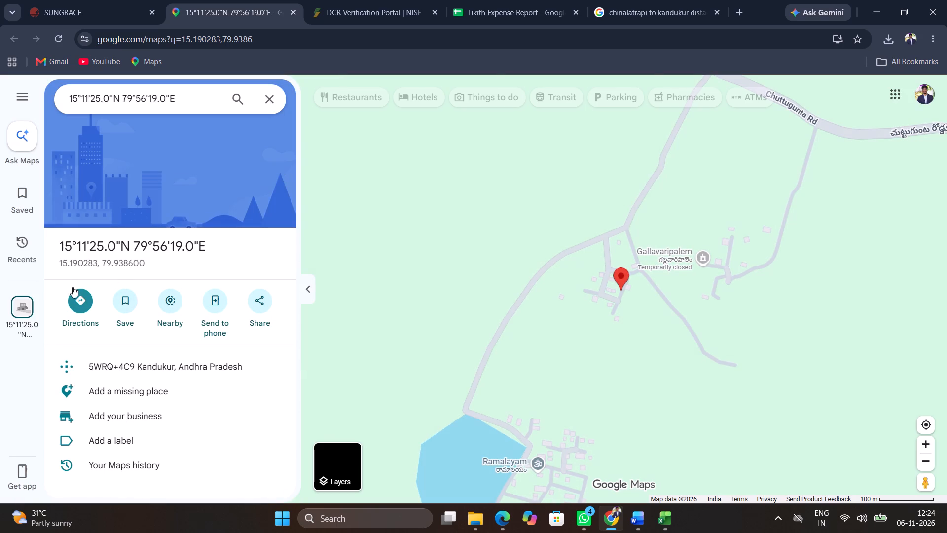
{"action": "left_click", "coordinate": [71, 296]}
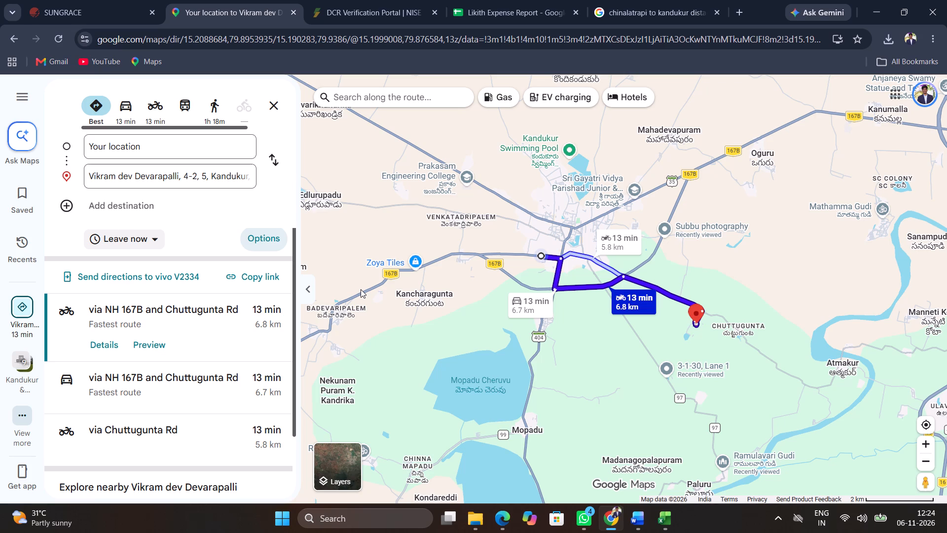
{"action": "left_click", "coordinate": [125, 0]}
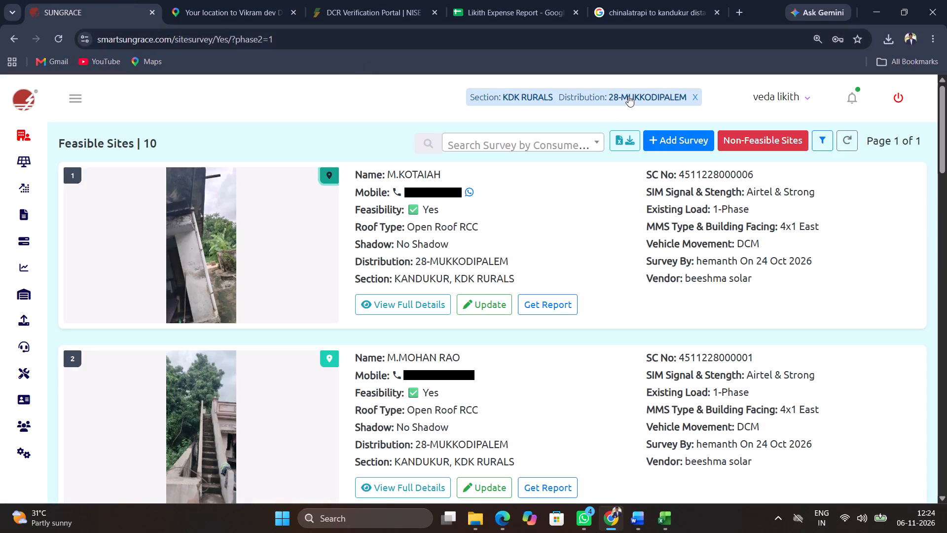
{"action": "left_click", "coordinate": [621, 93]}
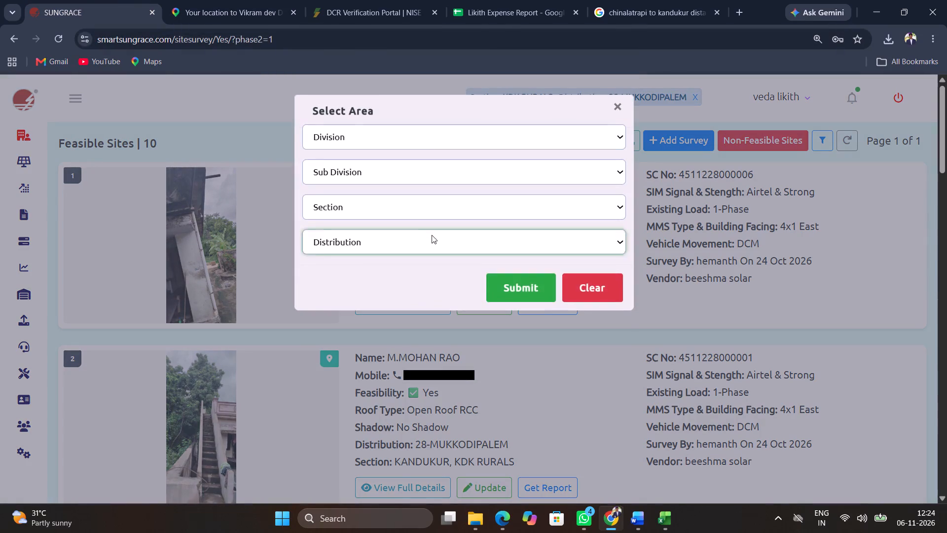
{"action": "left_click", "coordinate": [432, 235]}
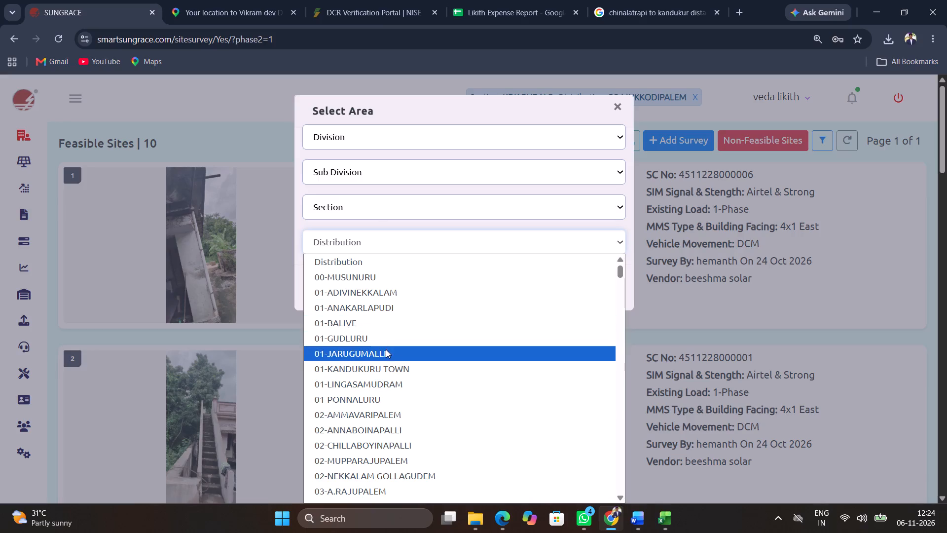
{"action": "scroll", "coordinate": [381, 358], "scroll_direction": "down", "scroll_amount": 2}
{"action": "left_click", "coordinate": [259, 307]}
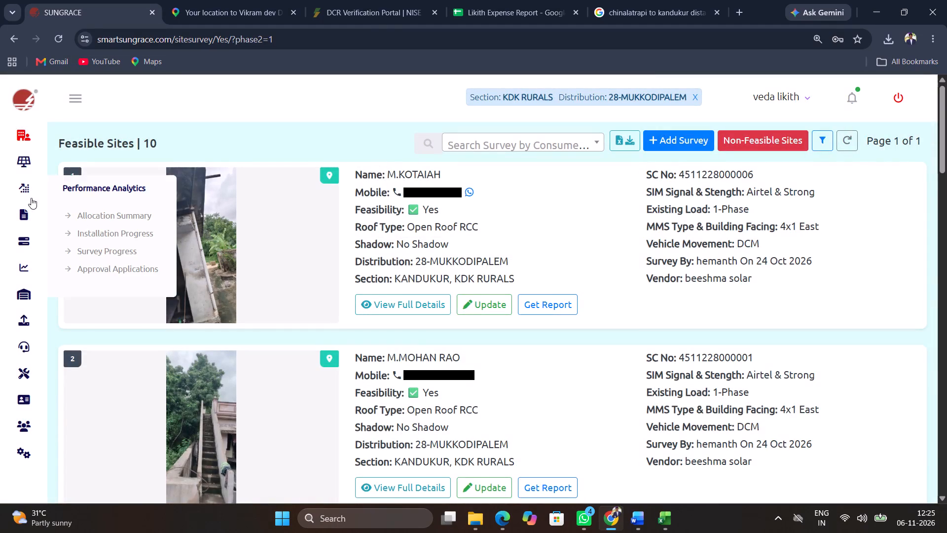
Open the total Installations list for 28-MUKKODIPALEM and examine the address and coordinates in the first installation's copyable details.
{"action": "left_click", "coordinate": [90, 192]}
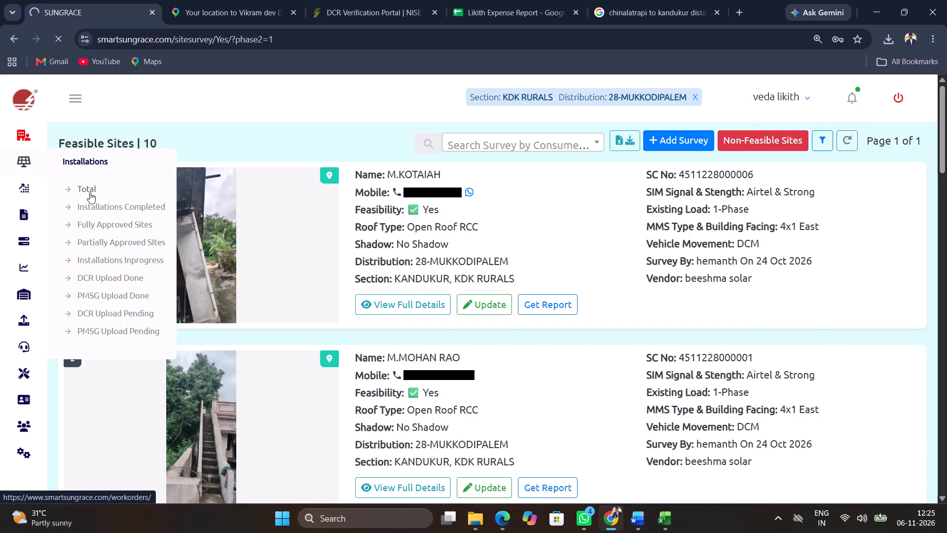
{"action": "left_click", "coordinate": [586, 186]}
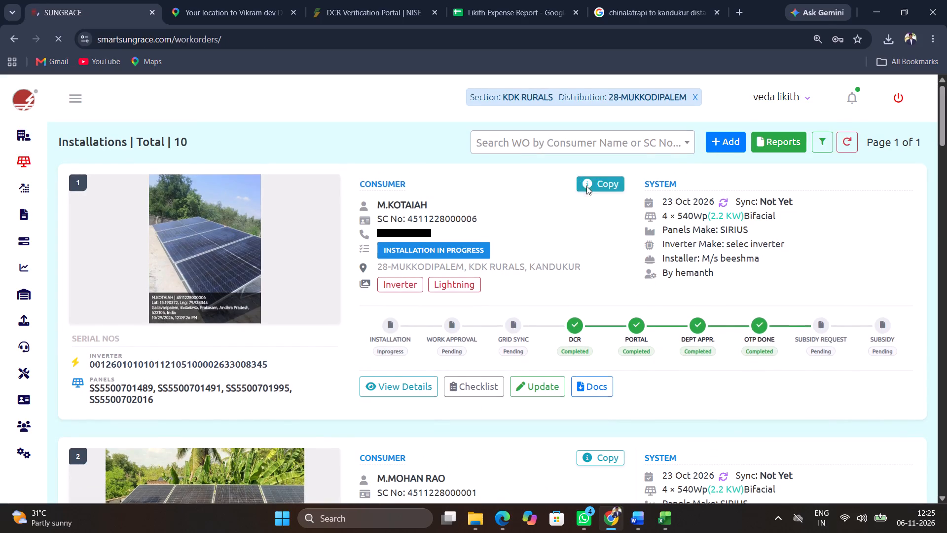
{"action": "scroll", "coordinate": [349, 359], "scroll_direction": "down", "scroll_amount": 2}
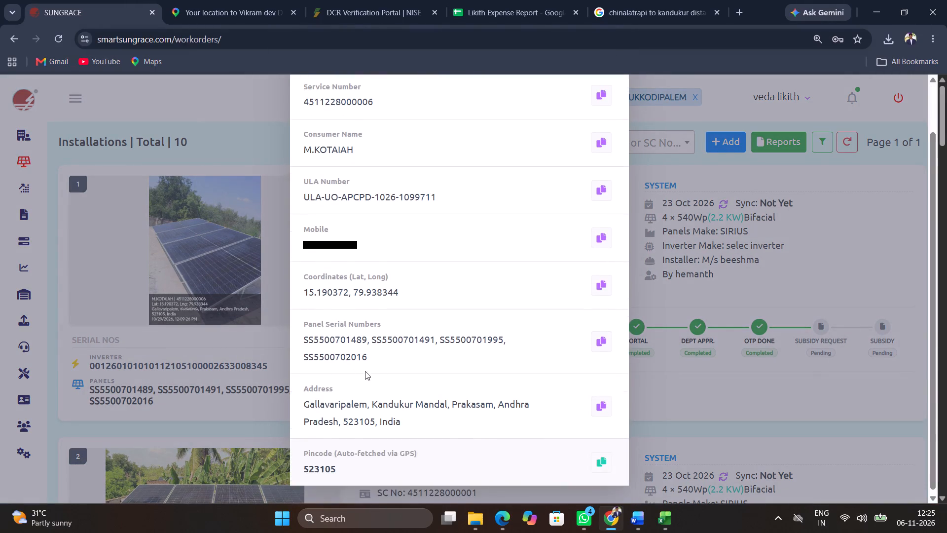
{"action": "scroll", "coordinate": [365, 371], "scroll_direction": "down", "scroll_amount": 1}
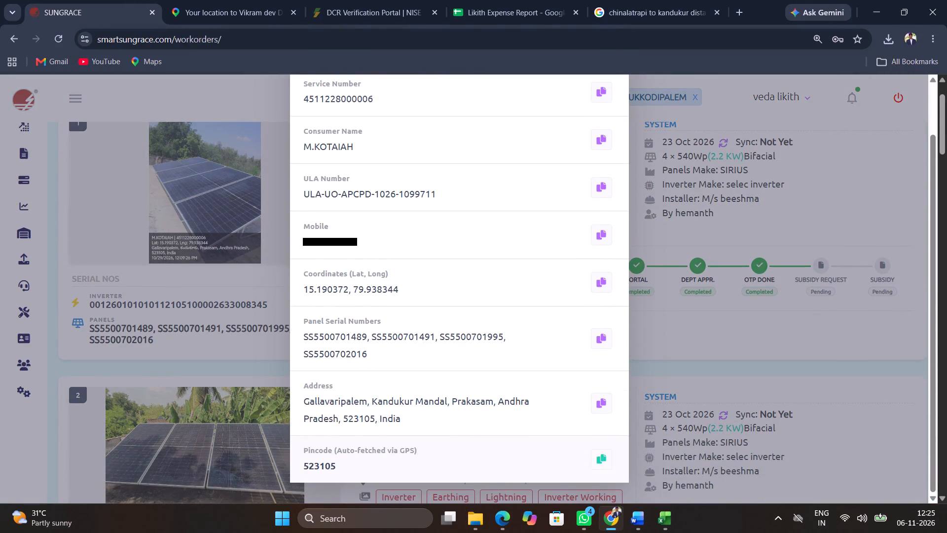
{"action": "left_click", "coordinate": [684, 321]}
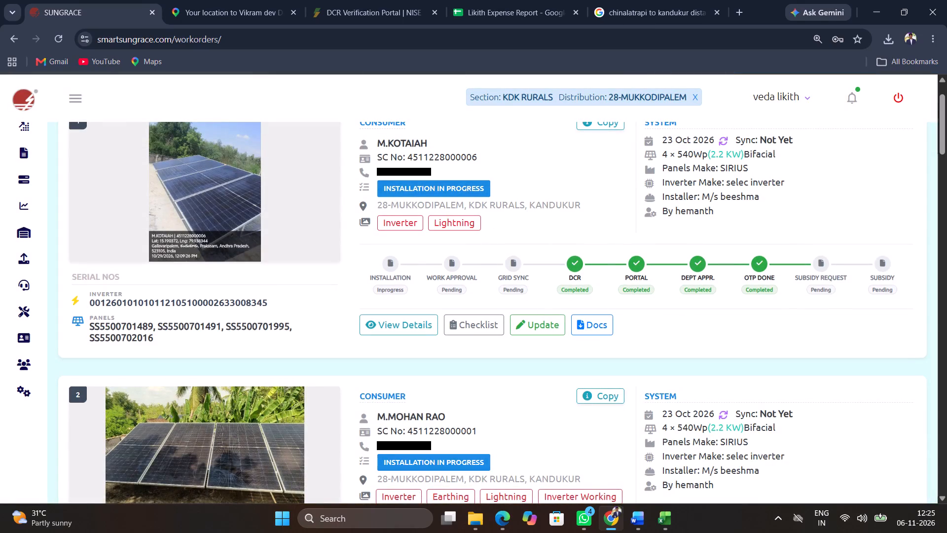
Highlight the location text from MUKKODIPALEM onward in the first installation's record.
{"action": "left_click_drag", "start_coordinate": [390, 205], "coordinate": [458, 213]}
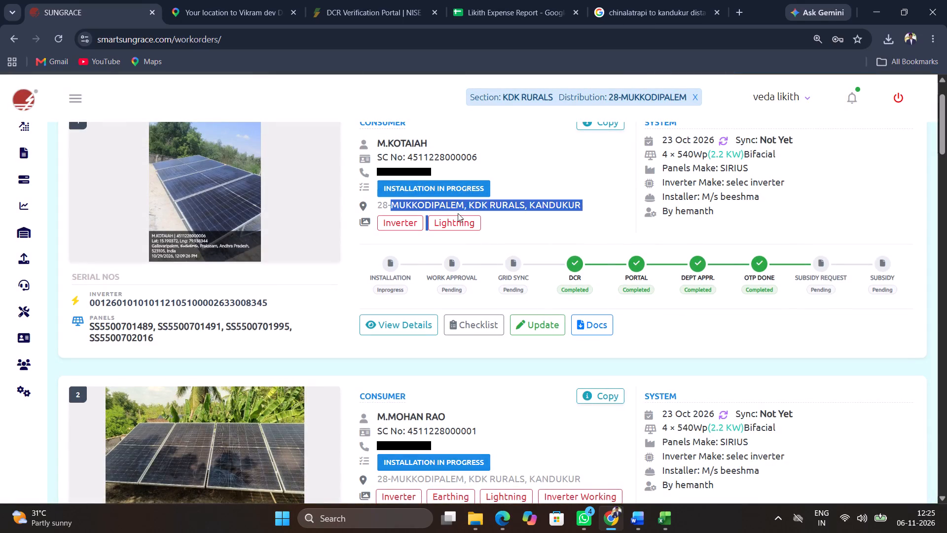
Copy MUKKODIPALEM from the first installation's location and append it after "divivaripallem-" in the expense report's 27-10-26 village cell.
{"action": "left_click_drag", "start_coordinate": [458, 213], "coordinate": [461, 205]}
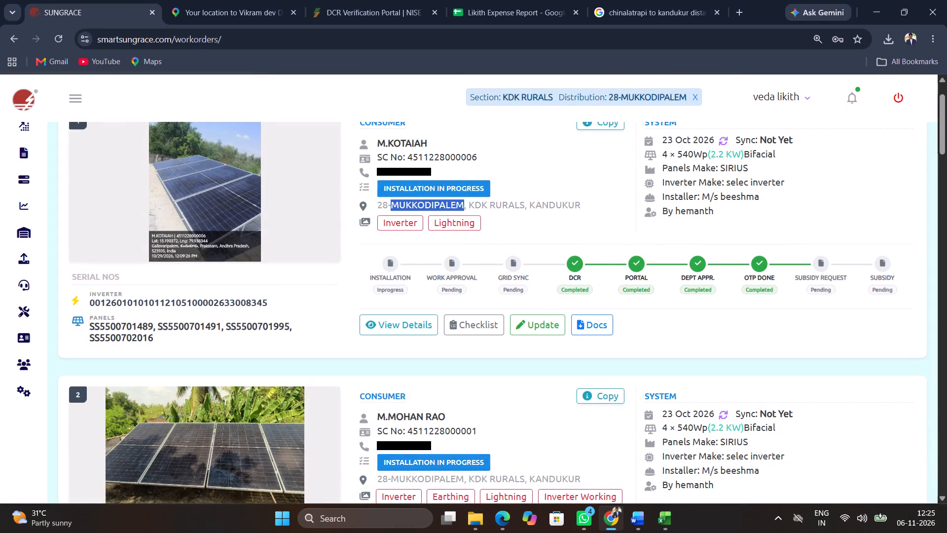
{"action": "key", "text": "ctrl+c"}
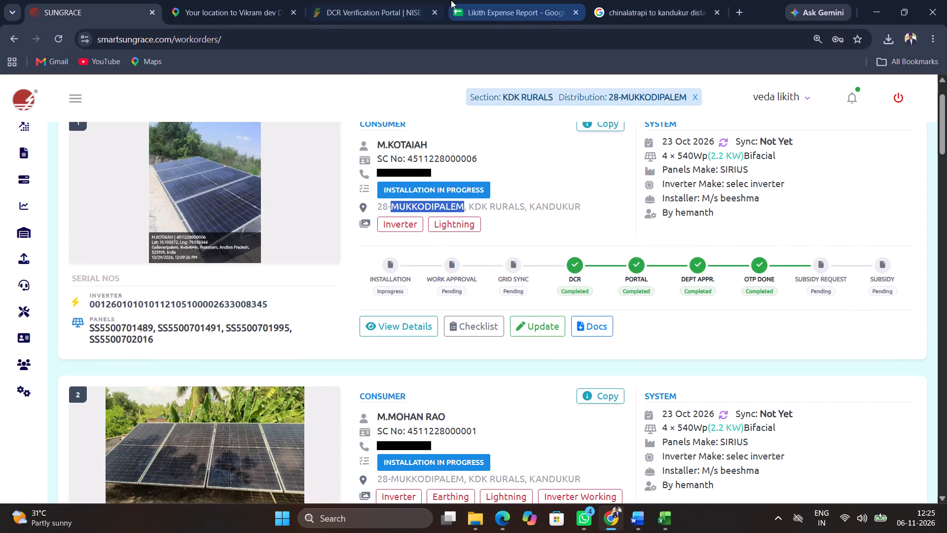
{"action": "left_click", "coordinate": [490, 3]}
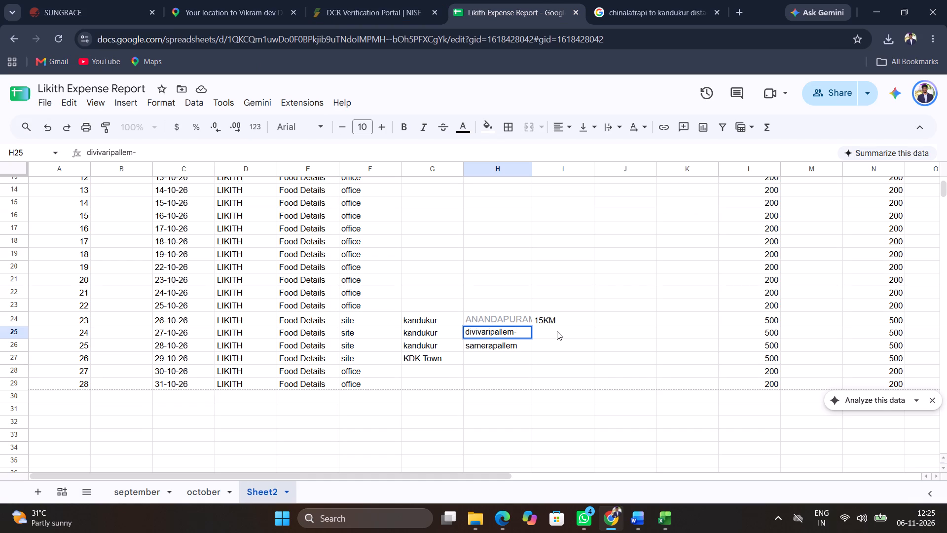
{"action": "key", "text": "ctrl+v"}
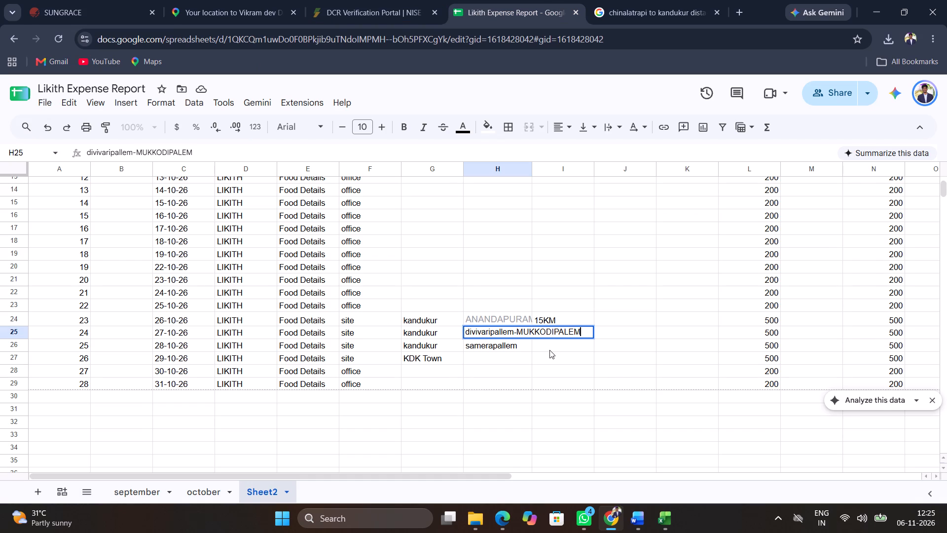
{"action": "key", "text": "Return"}
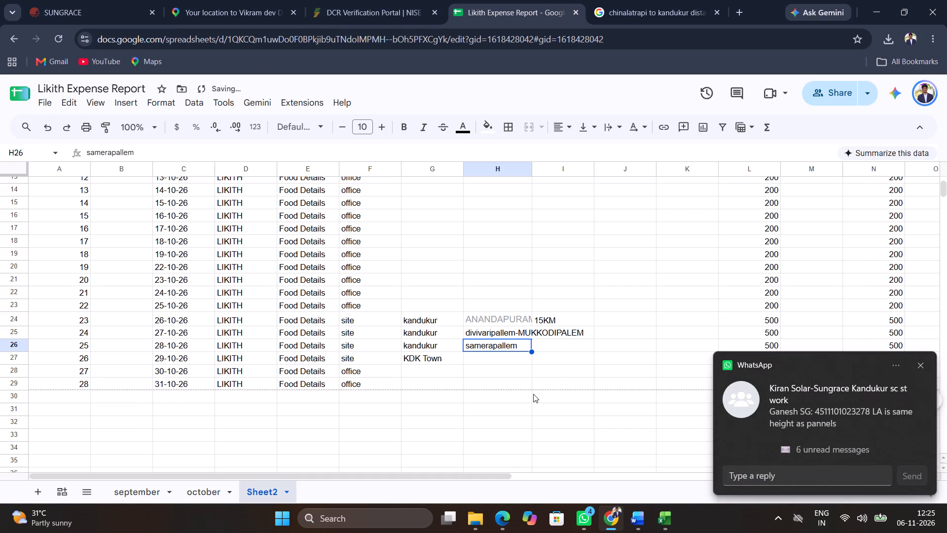
{"action": "left_click", "coordinate": [921, 364]}
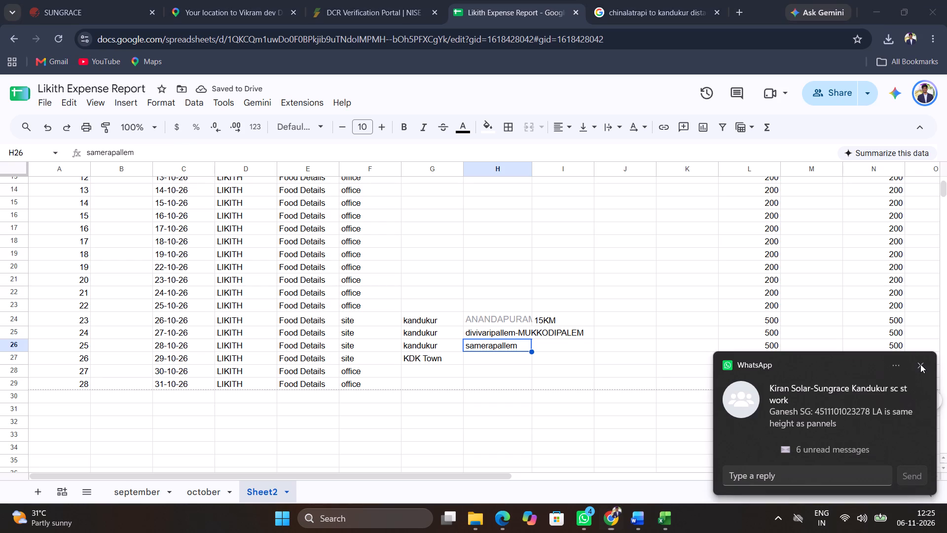
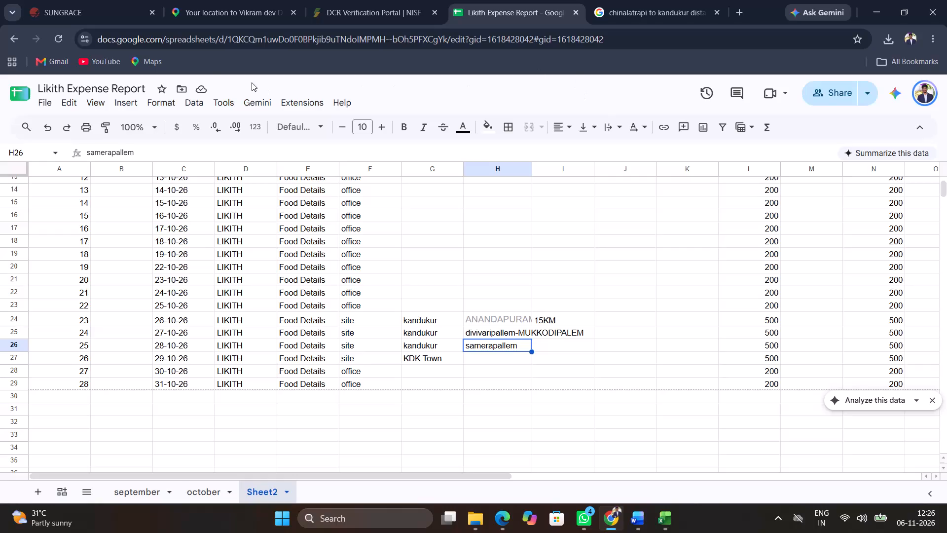
Search Google for "divivaripalem to kandukur distance", replacing the place name in the existing chinalatrapi distance query.
{"action": "left_click", "coordinate": [200, 4]}
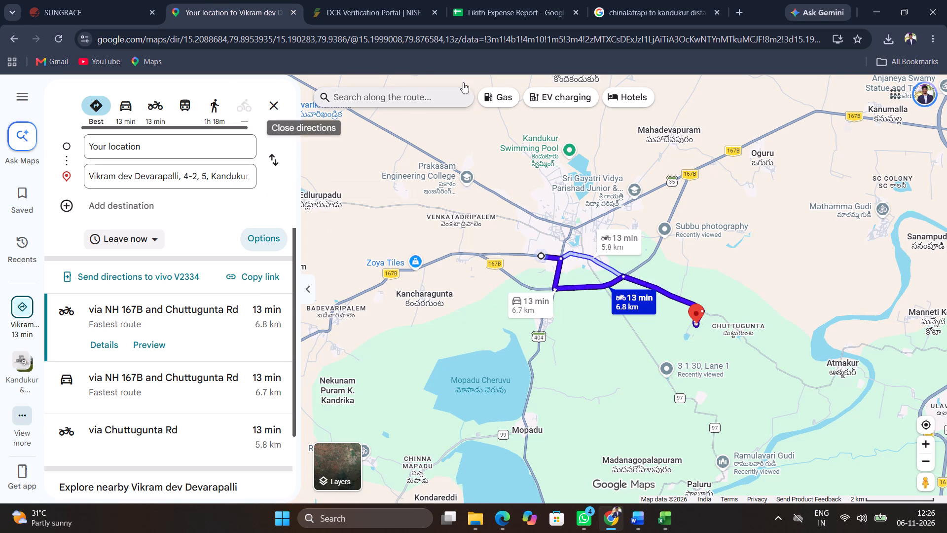
{"action": "left_click", "coordinate": [650, 8]}
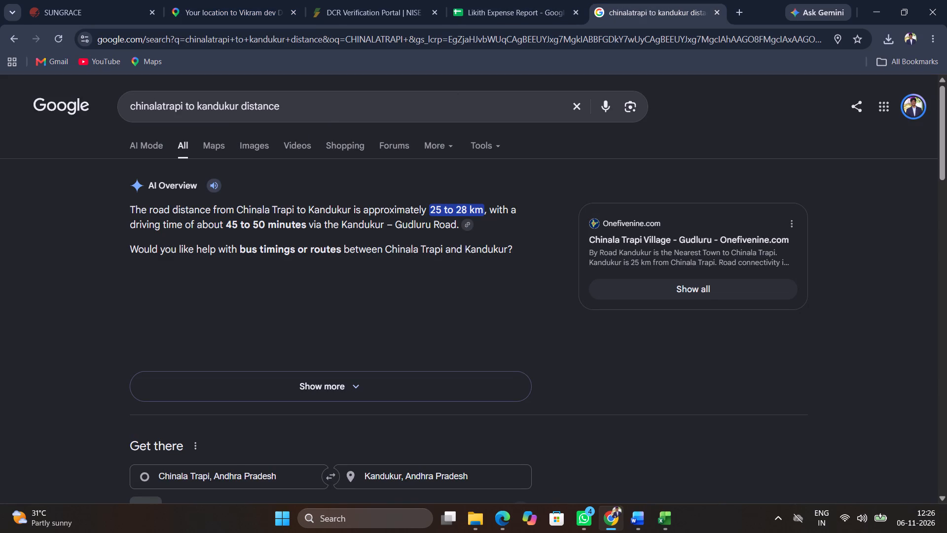
{"action": "left_click", "coordinate": [185, 106]}
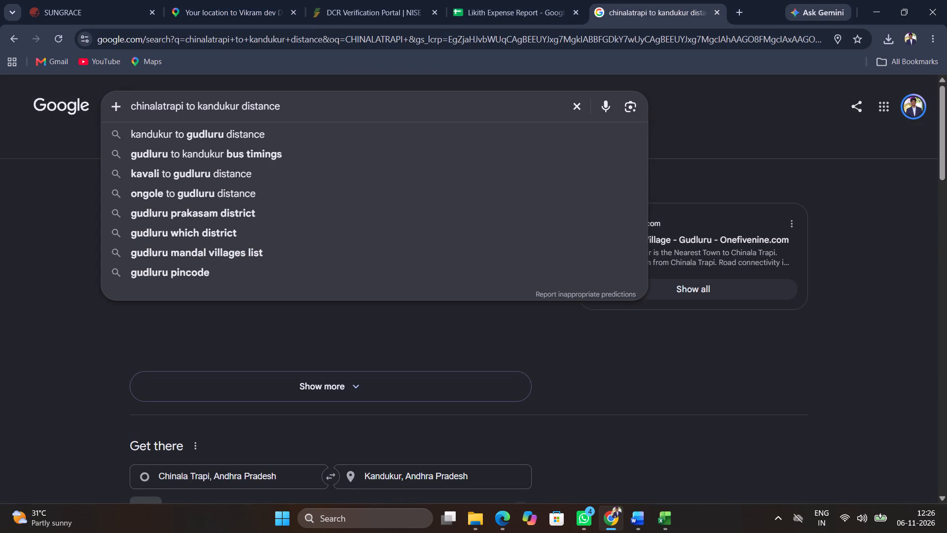
{"action": "key", "text": "BackSpace"}
{"action": "key", "text": "BackSpace"}
{"action": "key", "text": "BackSpace"}
{"action": "key", "text": "BackSpace"}
{"action": "key", "text": "BackSpace"}
{"action": "key", "text": "BackSpace"}
{"action": "key", "text": "BackSpace"}
{"action": "key", "text": "BackSpace"}
{"action": "key", "text": "BackSpace"}
{"action": "key", "text": "BackSpace"}
{"action": "key", "text": "BackSpace"}
{"action": "key", "text": "BackSpace"}
{"action": "key", "text": "BackSpace"}
{"action": "key", "text": "BackSpace"}
{"action": "key", "text": "BackSpace"}
{"action": "key", "text": "BackSpace"}
{"action": "key", "text": "BackSpace"}
{"action": "key", "text": "BackSpace"}
{"action": "key", "text": "BackSpace"}
{"action": "key", "text": "BackSpace"}
{"action": "type", "text": "divi"}
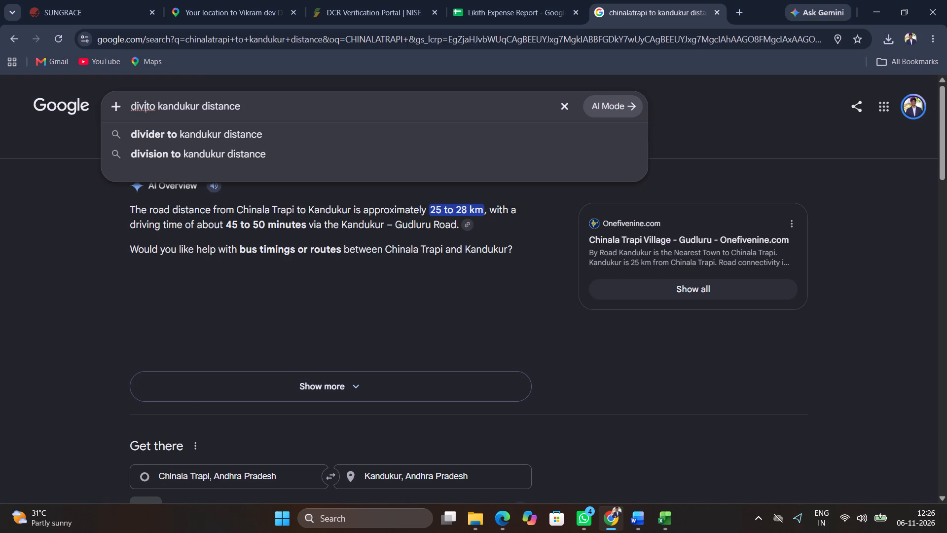
{"action": "key", "text": "space"}
{"action": "key", "text": "Left"}
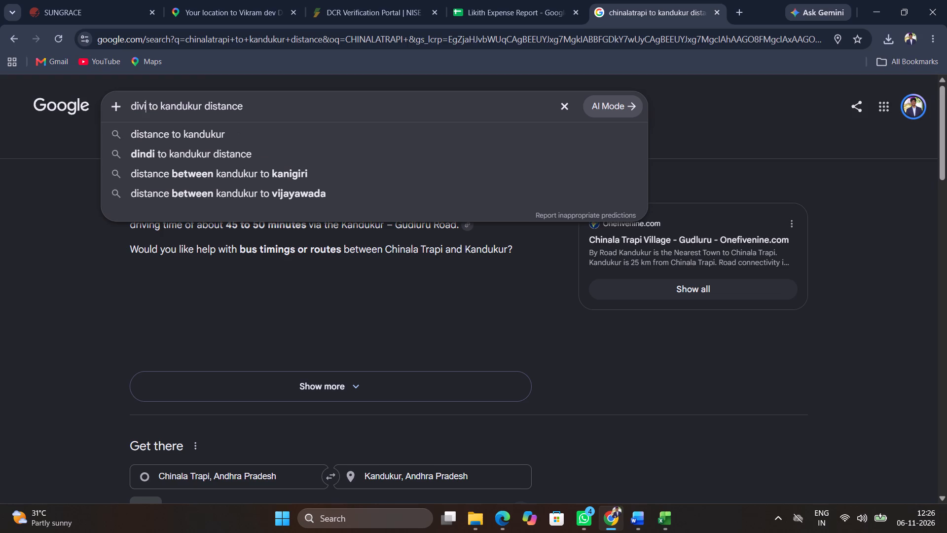
{"action": "type", "text": "va"}
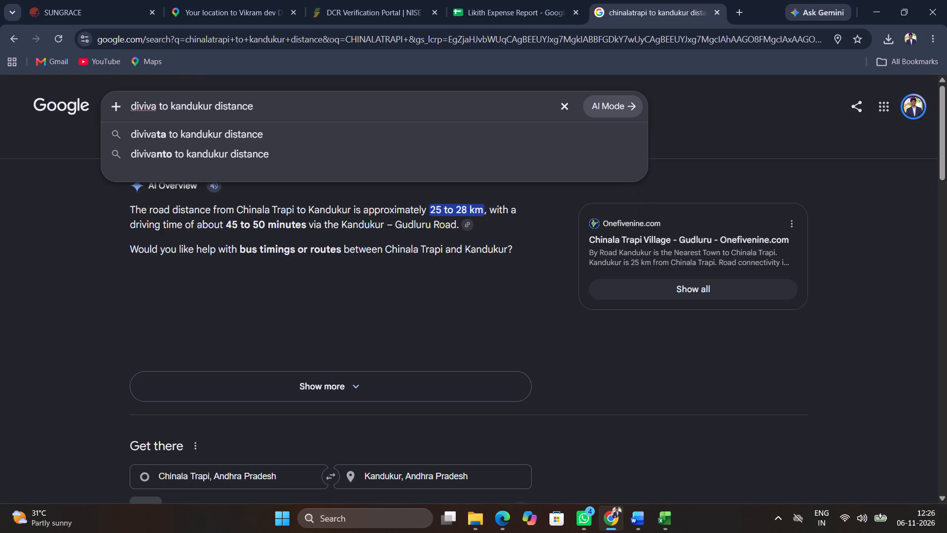
{"action": "key", "text": "r"}
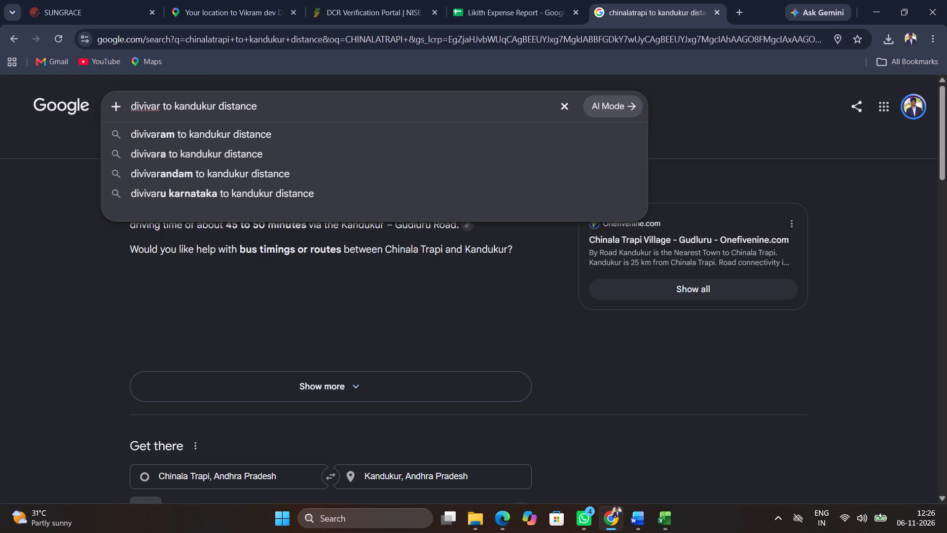
{"action": "key", "text": "i"}
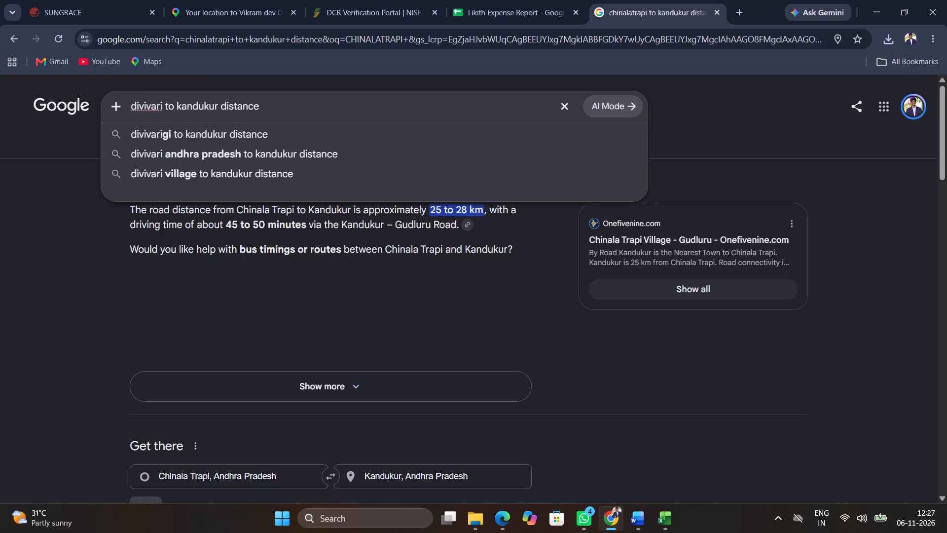
{"action": "key", "text": "p"}
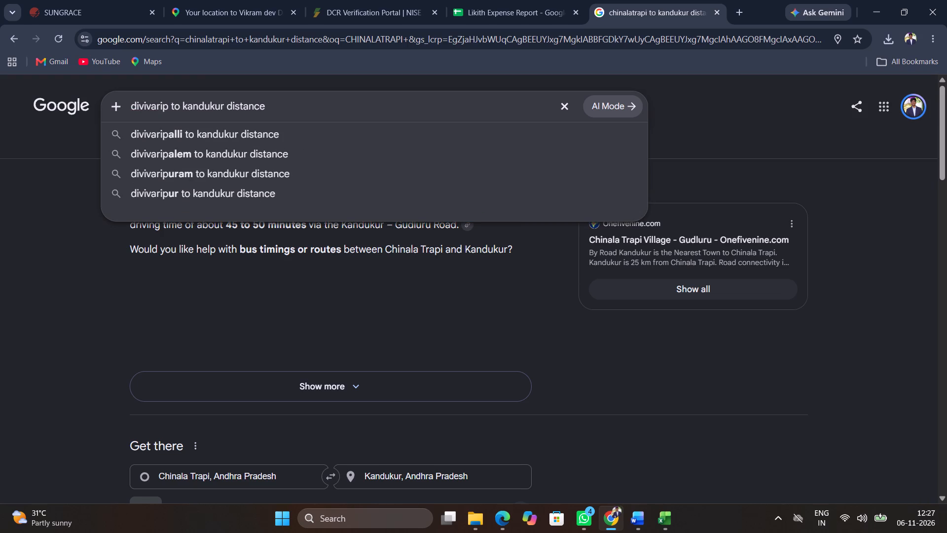
{"action": "left_click", "coordinate": [164, 154]}
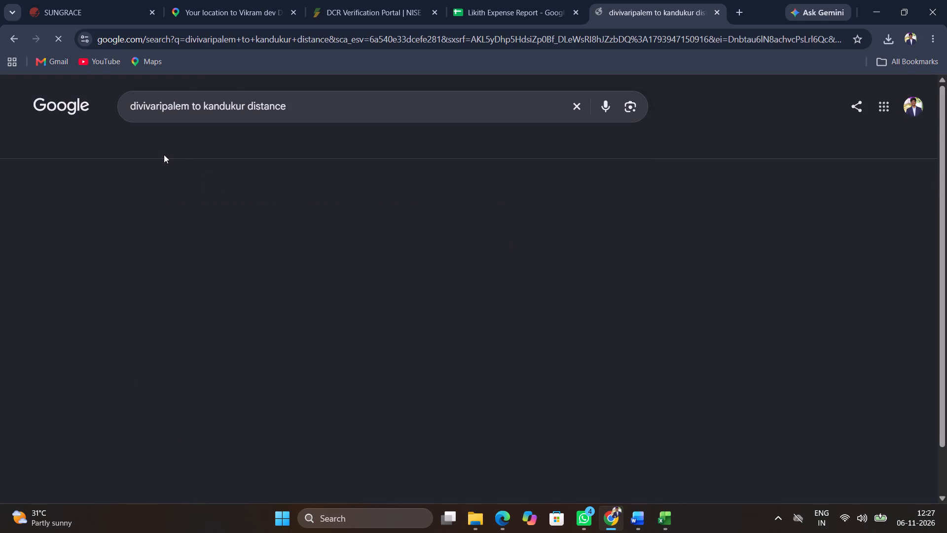
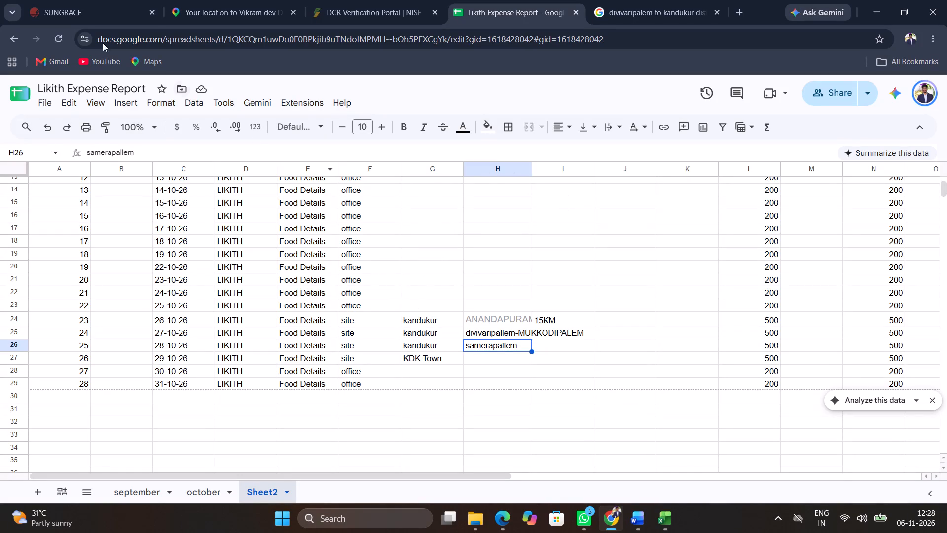
In the SUNGRACE work orders, change the area filter to section KDK RURALS and distribution 41-SAMEERAPALEM (K).
{"action": "left_click", "coordinate": [130, 0]}
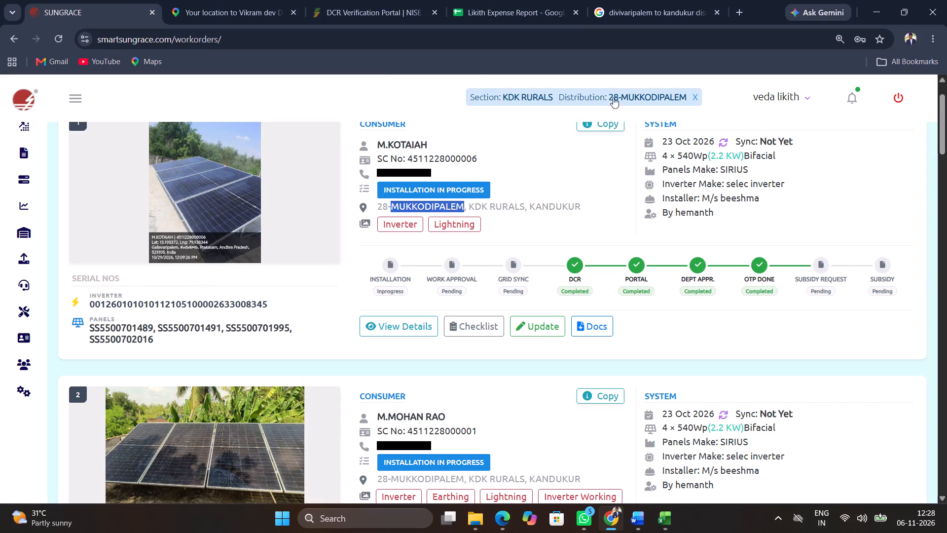
{"action": "left_click", "coordinate": [626, 90]}
{"action": "left_click", "coordinate": [627, 90]}
{"action": "left_click", "coordinate": [601, 98]}
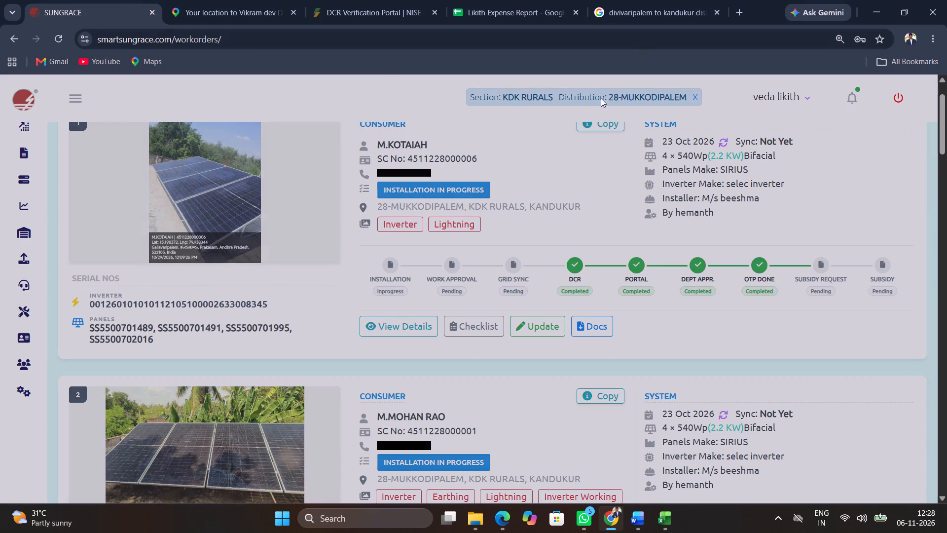
{"action": "left_click", "coordinate": [512, 202]}
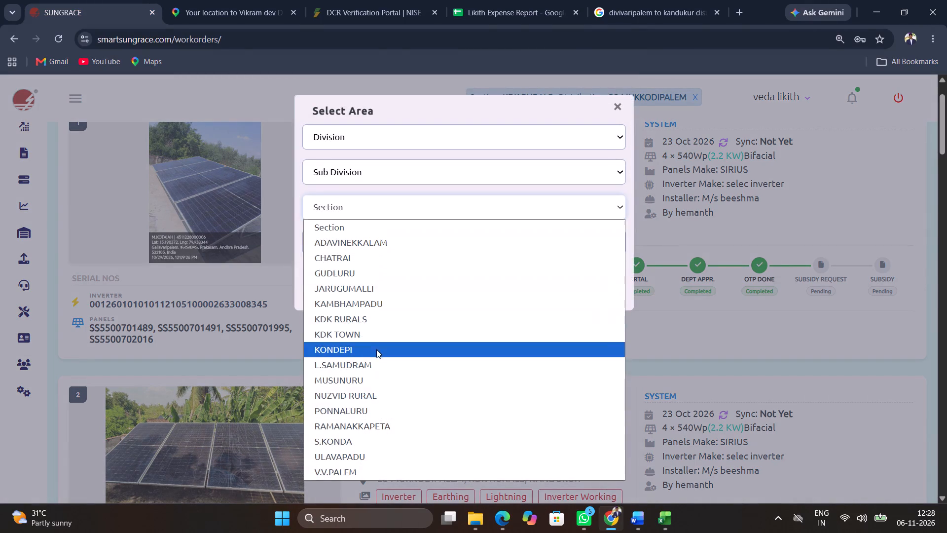
{"action": "left_click", "coordinate": [373, 320]}
{"action": "left_click", "coordinate": [377, 248]}
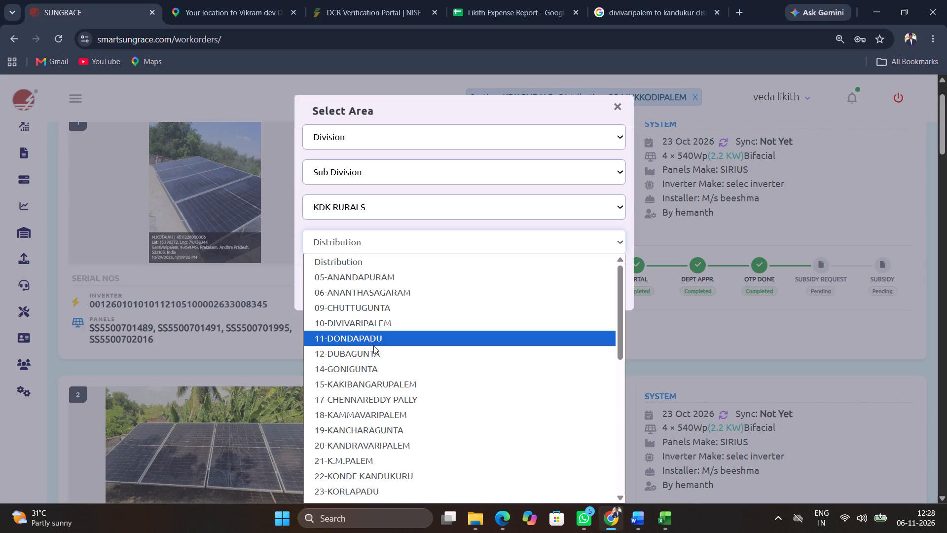
{"action": "scroll", "coordinate": [359, 315], "scroll_direction": "down", "scroll_amount": 1}
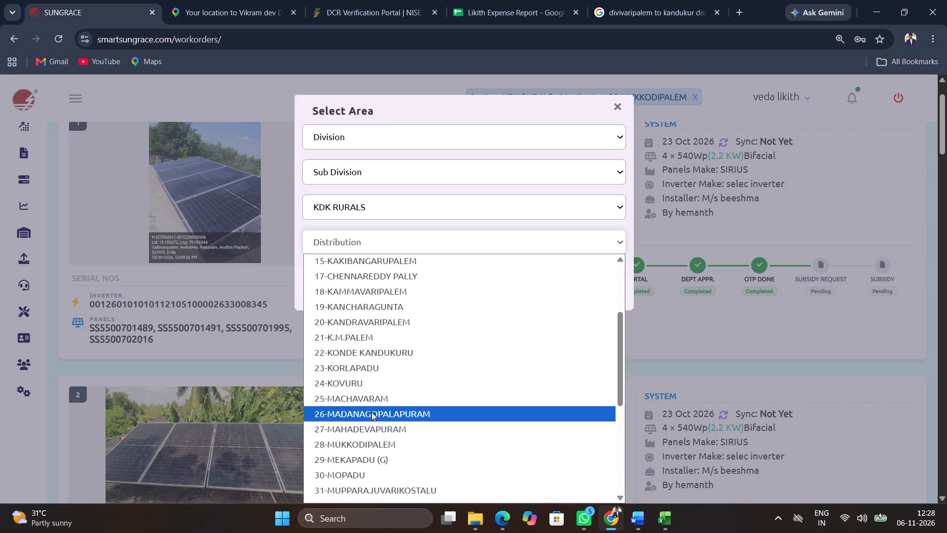
{"action": "scroll", "coordinate": [371, 413], "scroll_direction": "down", "scroll_amount": 2}
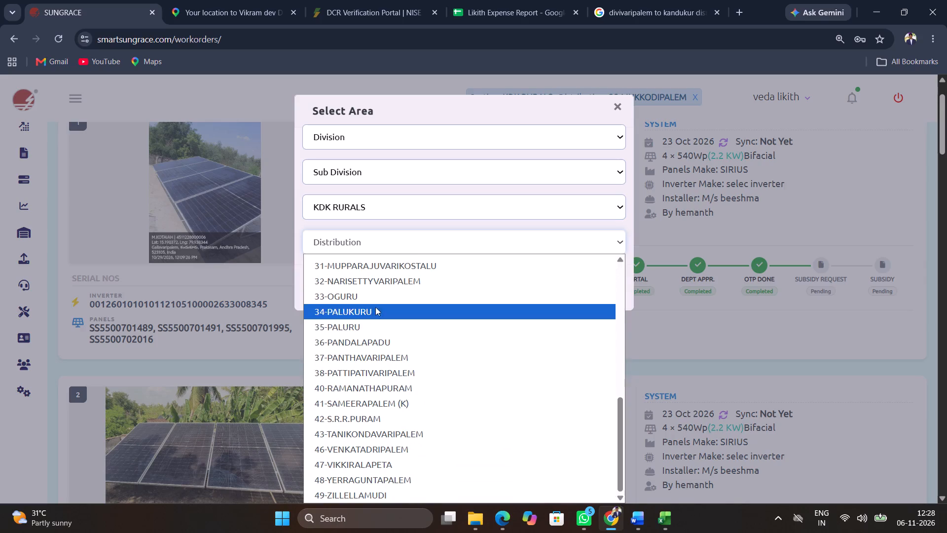
{"action": "scroll", "coordinate": [371, 435], "scroll_direction": "down", "scroll_amount": 3}
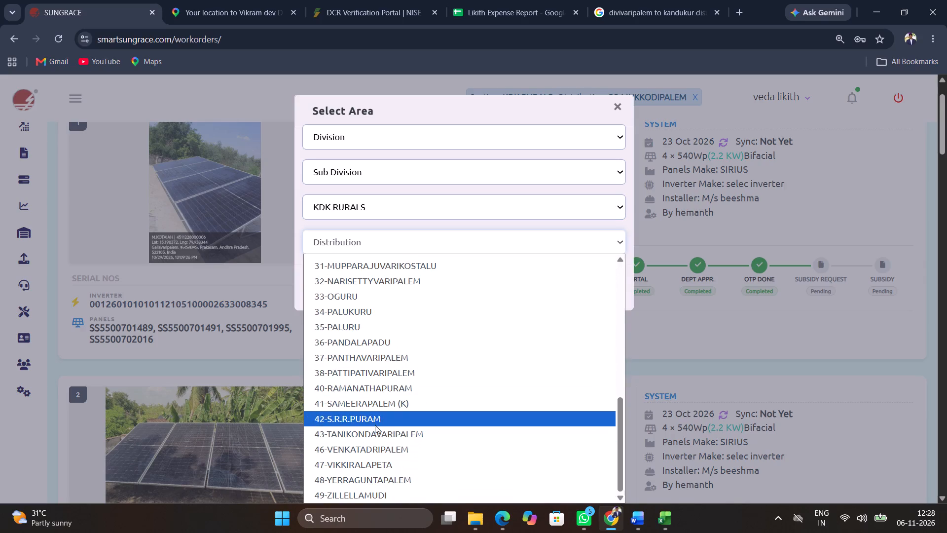
{"action": "left_click", "coordinate": [377, 404]}
{"action": "left_click", "coordinate": [523, 291]}
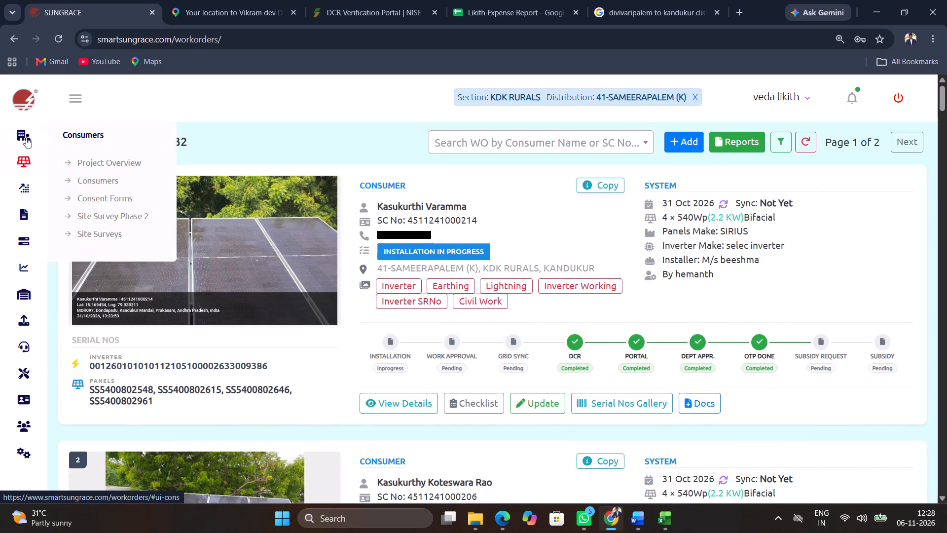
Open the Site Survey Phase 2 records, view a Sameerapalem site's map location, and get directions to it from the current location.
{"action": "left_click", "coordinate": [94, 212]}
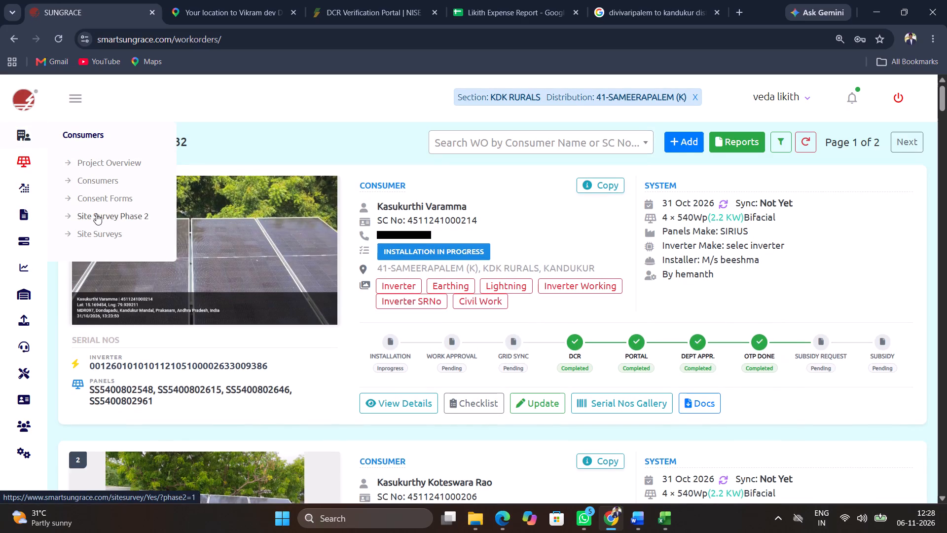
{"action": "left_click", "coordinate": [96, 214]}
{"action": "left_click", "coordinate": [96, 214]}
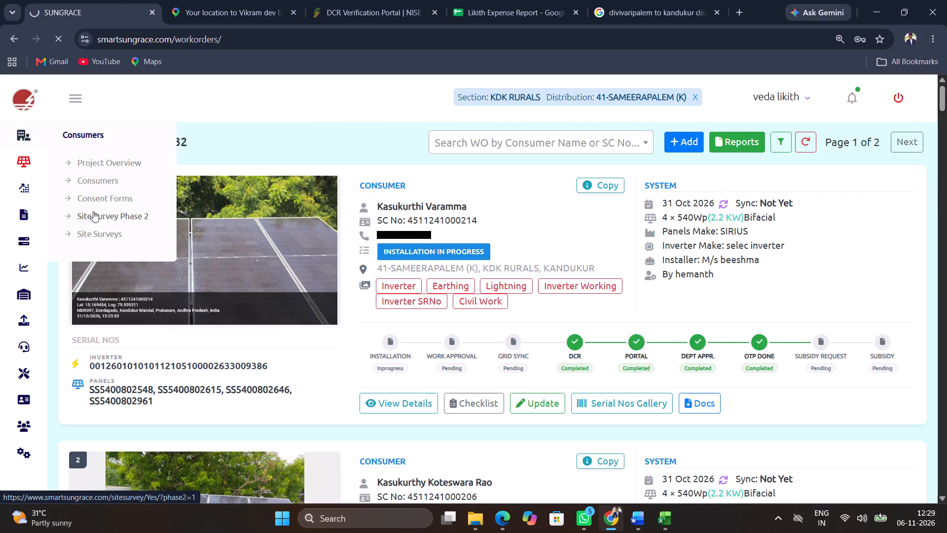
{"action": "left_click", "coordinate": [336, 175]}
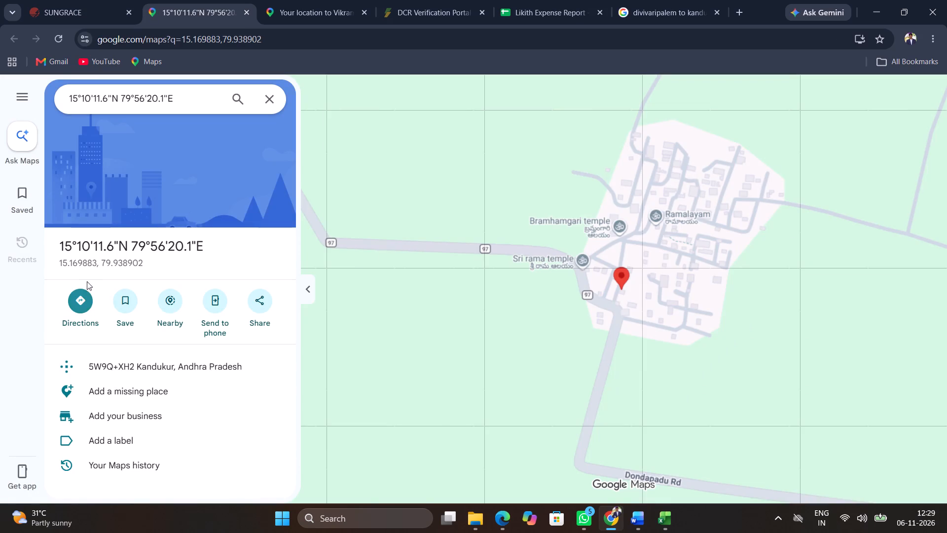
{"action": "left_click", "coordinate": [78, 294]}
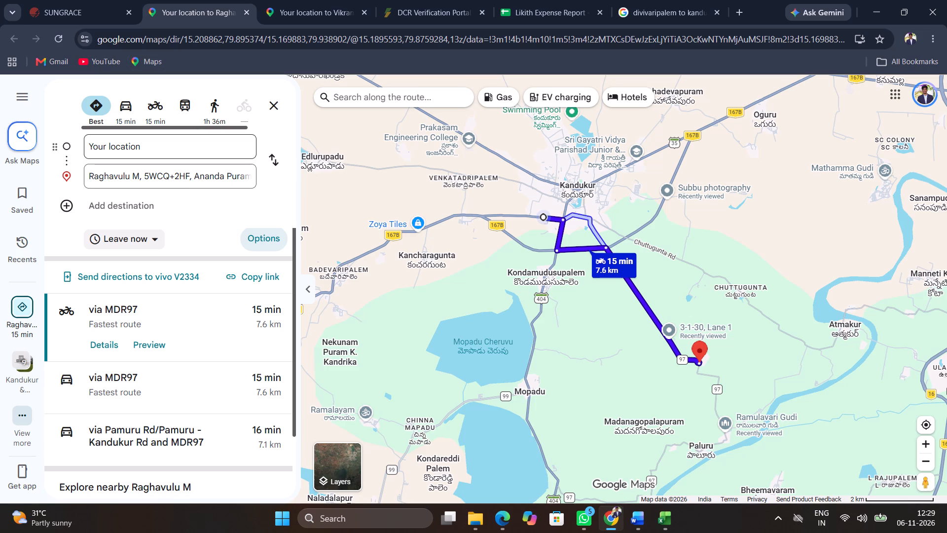
Return to Sheet2 of the Likith Expense Report spreadsheet.
{"action": "left_click", "coordinate": [540, 7]}
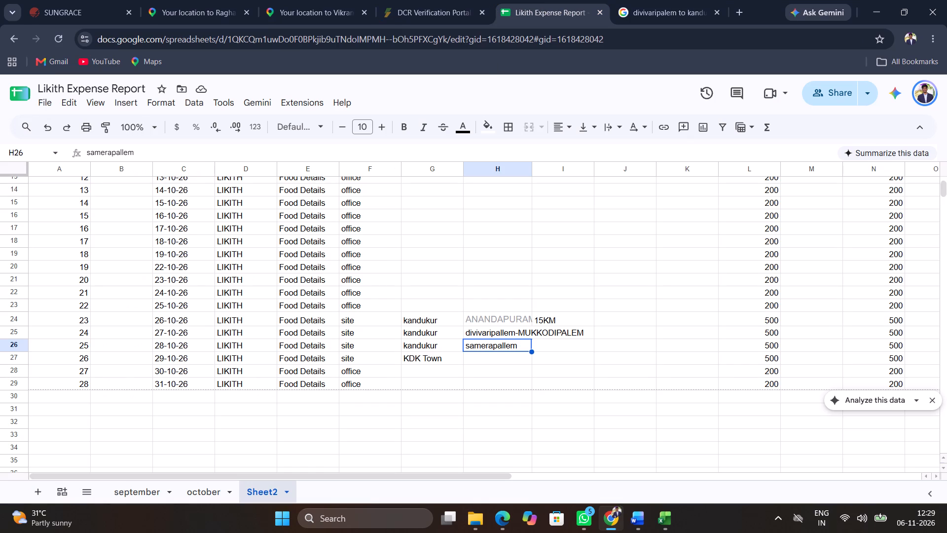